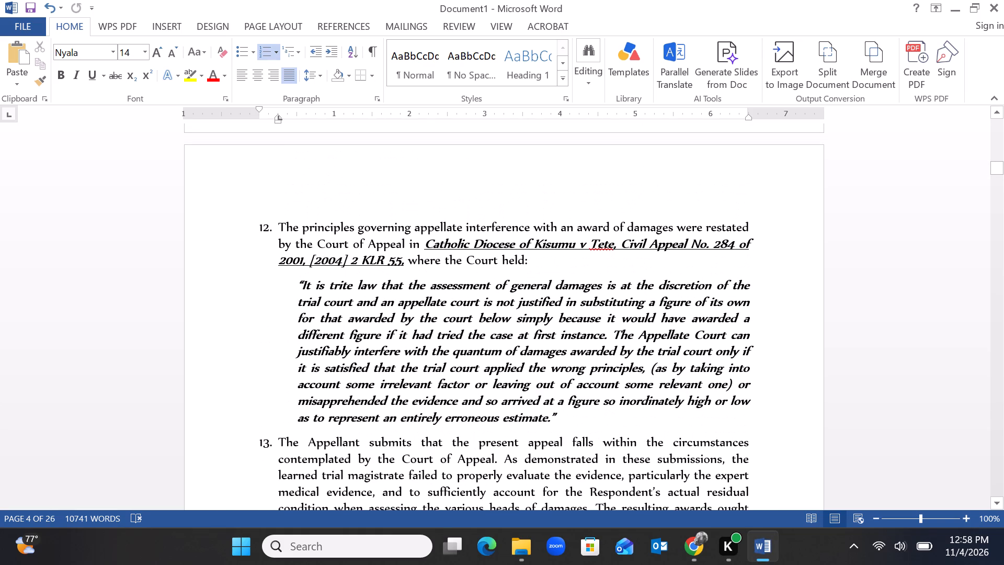
{"action": "scroll", "coordinate": [409, 316], "scroll_direction": "down", "scroll_amount": 3}
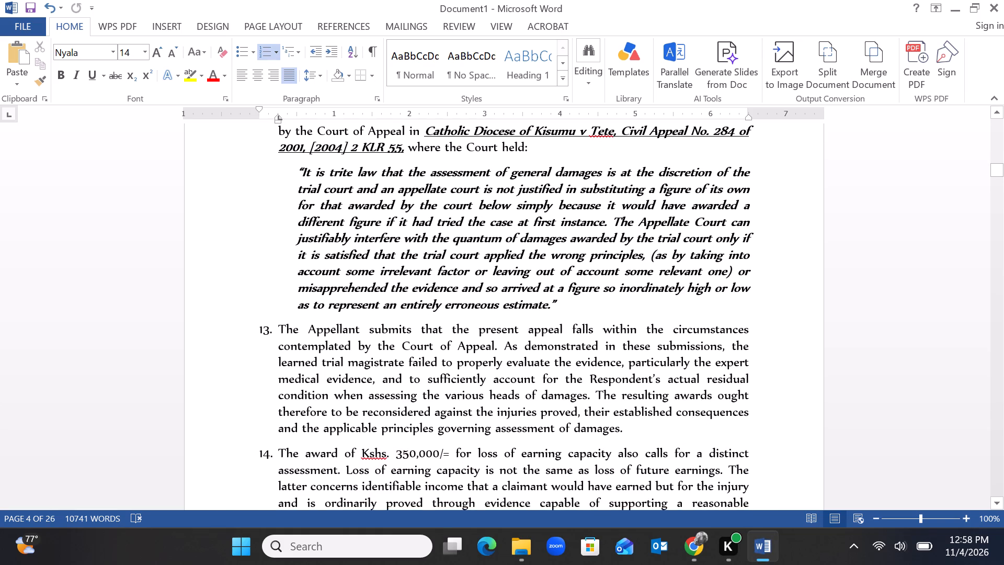
{"action": "scroll", "coordinate": [407, 319], "scroll_direction": "down", "scroll_amount": 5}
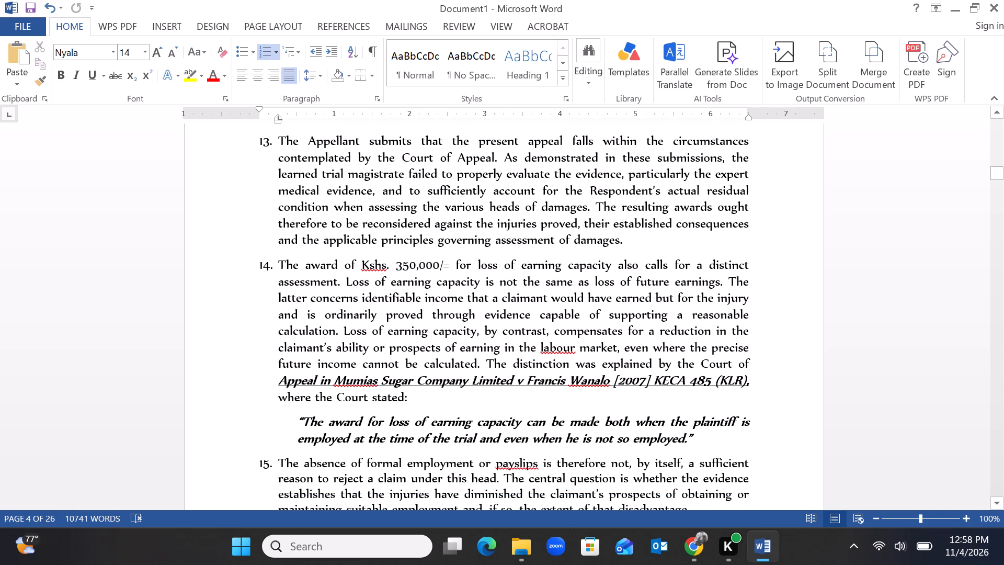
{"action": "left_click_drag", "start_coordinate": [309, 268], "coordinate": [359, 427]}
{"action": "scroll", "coordinate": [359, 427], "scroll_direction": "down", "scroll_amount": 2}
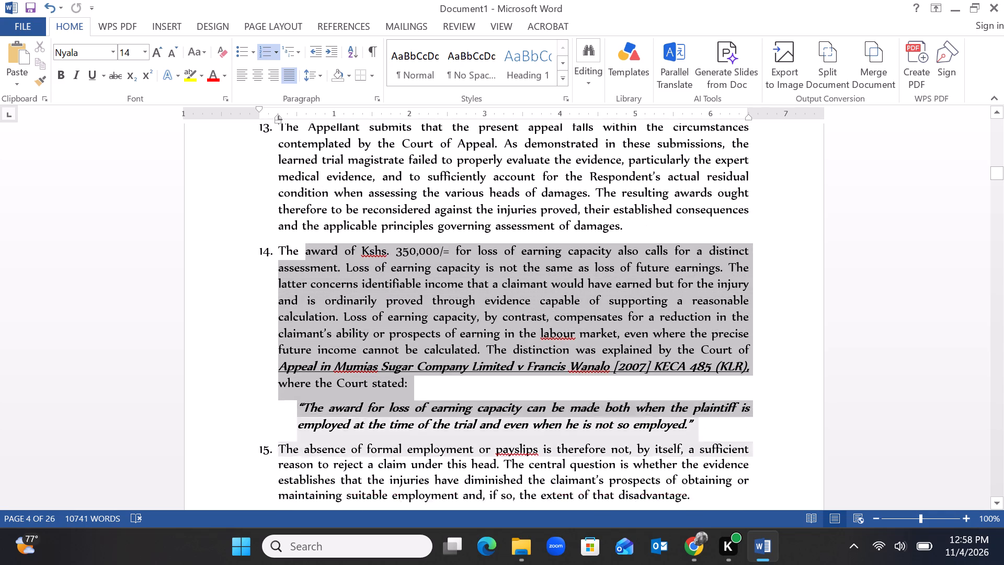
{"action": "left_click_drag", "start_coordinate": [359, 427], "coordinate": [363, 439]}
{"action": "scroll", "coordinate": [360, 427], "scroll_direction": "down", "scroll_amount": 17}
{"action": "scroll", "coordinate": [363, 439], "scroll_direction": "down", "scroll_amount": 18}
{"action": "scroll", "coordinate": [363, 439], "scroll_direction": "down", "scroll_amount": 13}
{"action": "scroll", "coordinate": [363, 439], "scroll_direction": "up", "scroll_amount": 7}
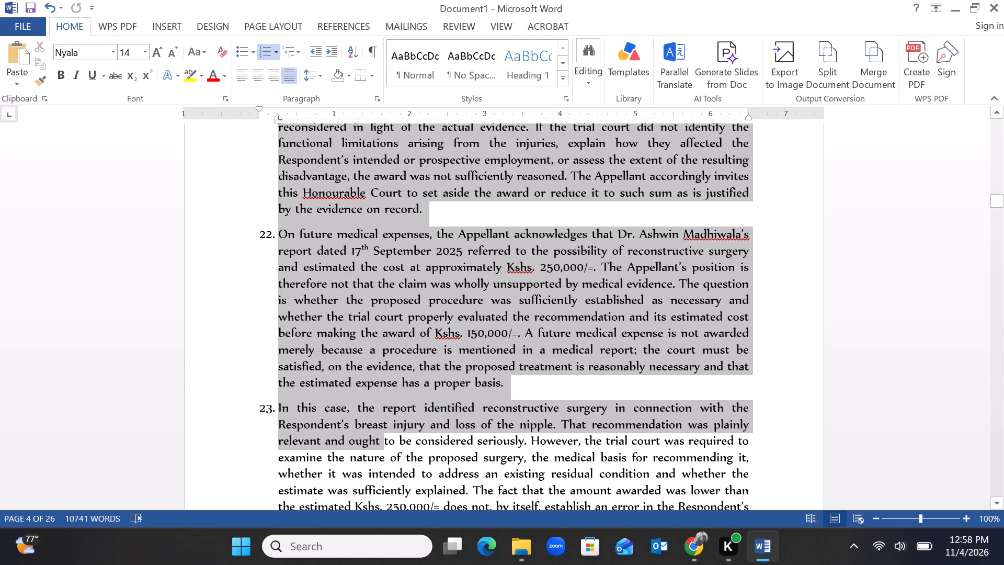
{"action": "left_click_drag", "start_coordinate": [363, 439], "coordinate": [460, 325]}
{"action": "scroll", "coordinate": [363, 439], "scroll_direction": "up", "scroll_amount": 3}
{"action": "key", "text": "ctrl+v"}
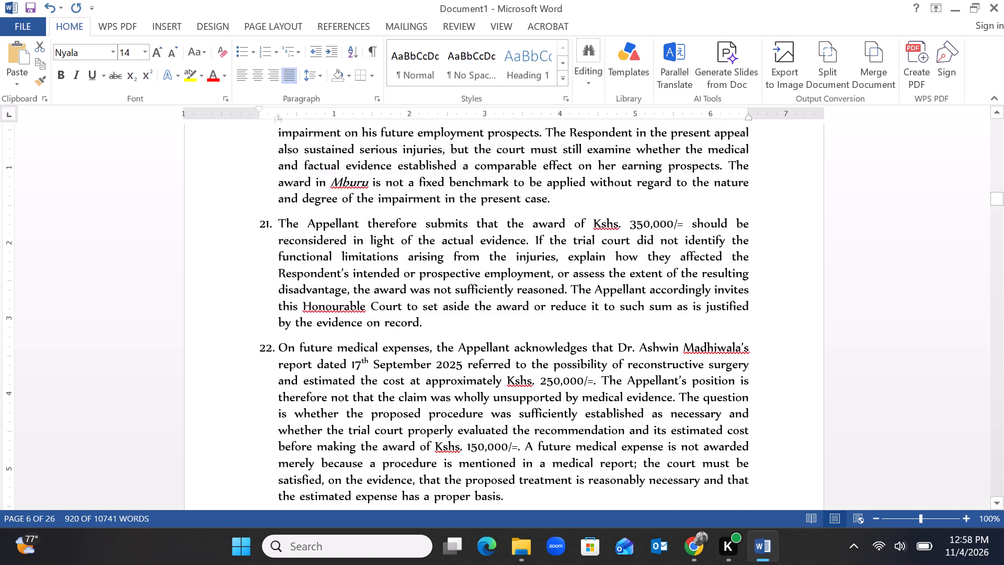
Change the pasted redraft's paste format so it takes on the document's Nyala font, justified alignment and continuous paragraph numbering.
{"action": "left_click", "coordinate": [417, 465]}
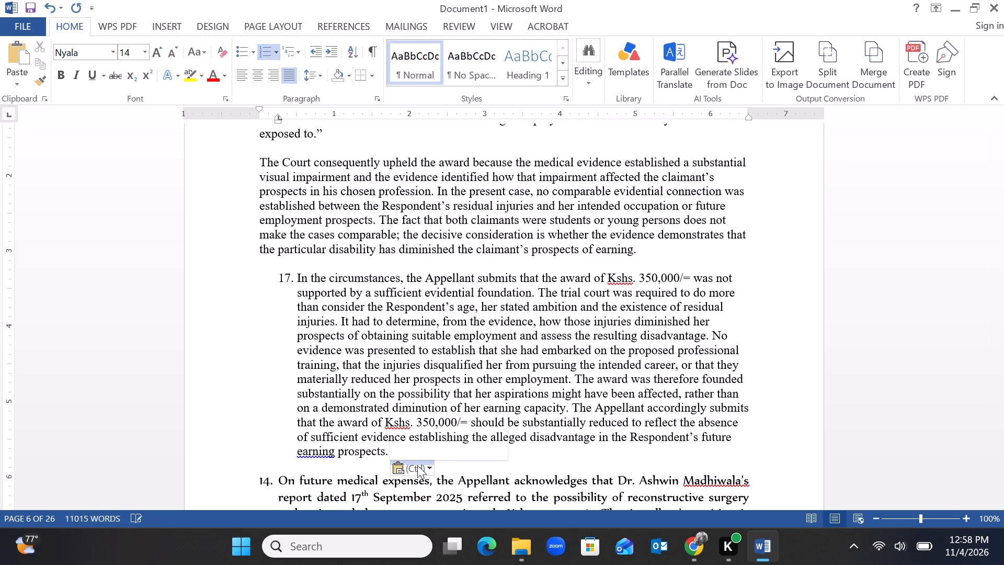
{"action": "left_click", "coordinate": [431, 428]}
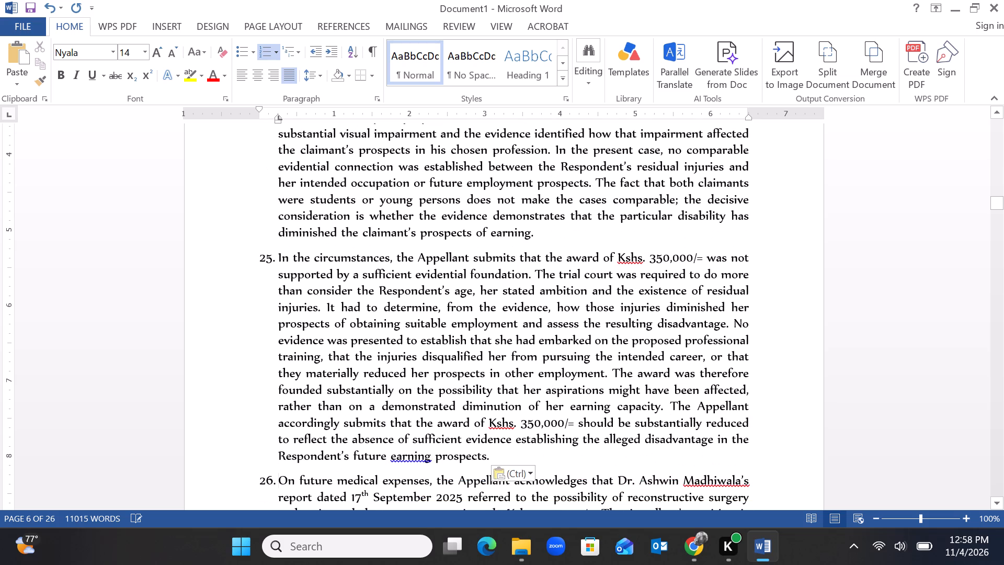
Make the "What one needs to show is the risk" quotation an unnumbered, bold, italic and further indented block below paragraph 22.
{"action": "left_click", "coordinate": [264, 477]}
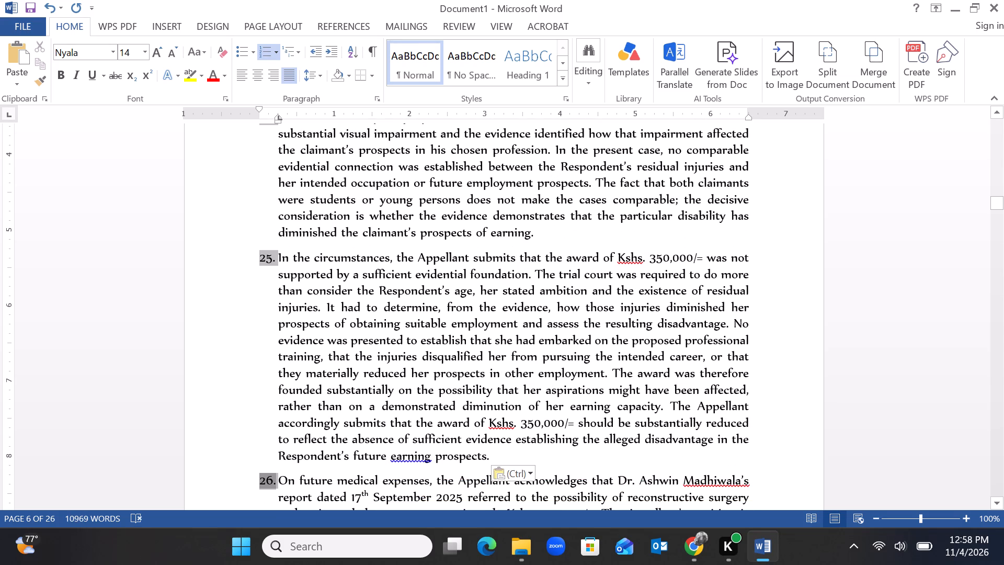
{"action": "scroll", "coordinate": [489, 435], "scroll_direction": "up", "scroll_amount": 7}
{"action": "left_click", "coordinate": [431, 415]}
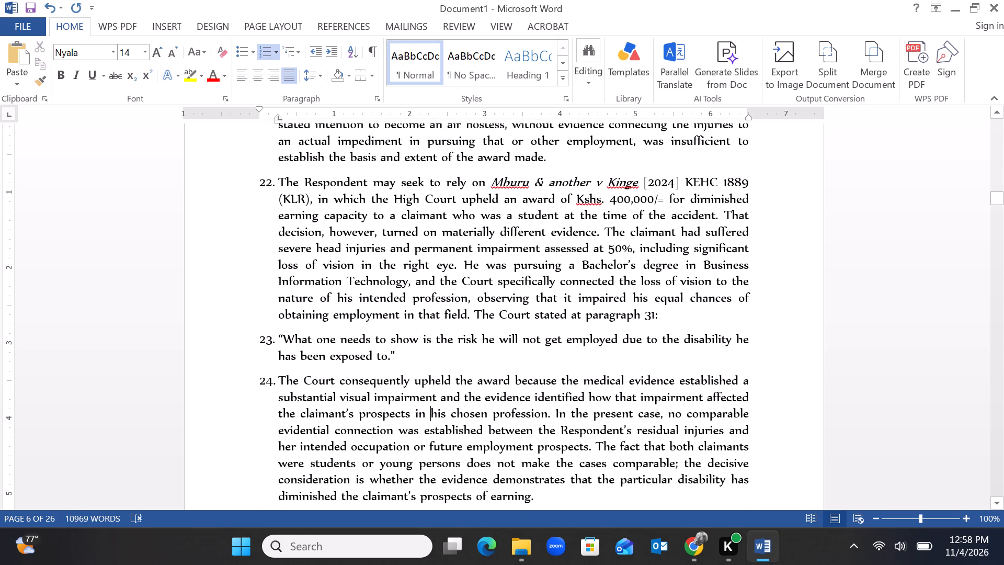
{"action": "left_click", "coordinate": [278, 337]}
{"action": "key", "text": "BackSpace"}
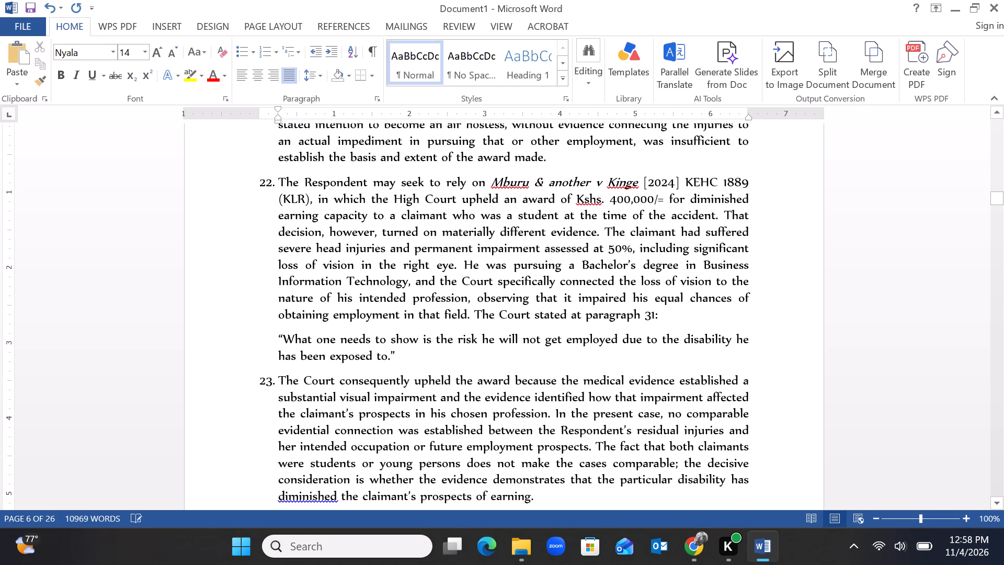
{"action": "left_click_drag", "start_coordinate": [277, 334], "coordinate": [447, 352]}
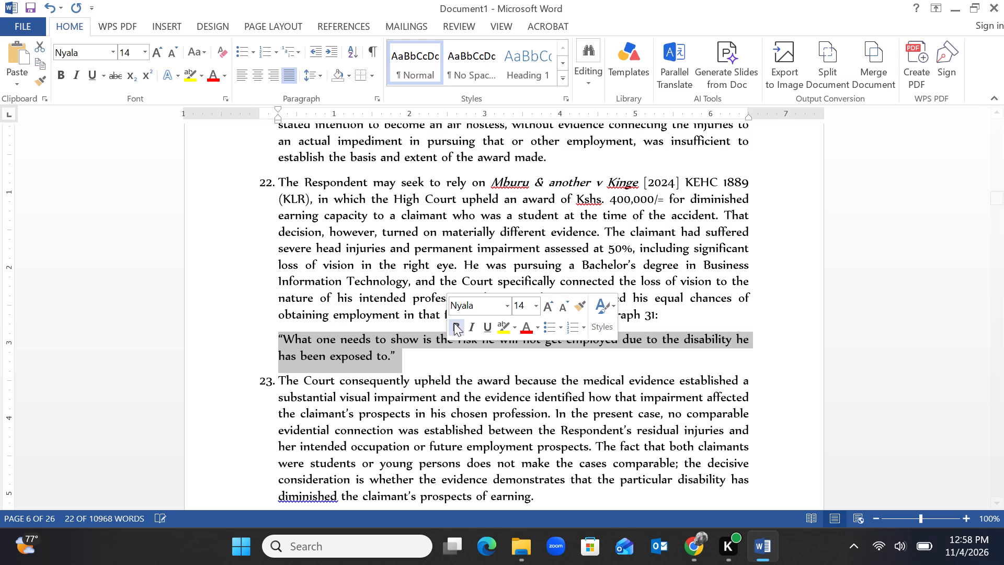
{"action": "left_click", "coordinate": [454, 323]}
{"action": "left_click", "coordinate": [472, 326]}
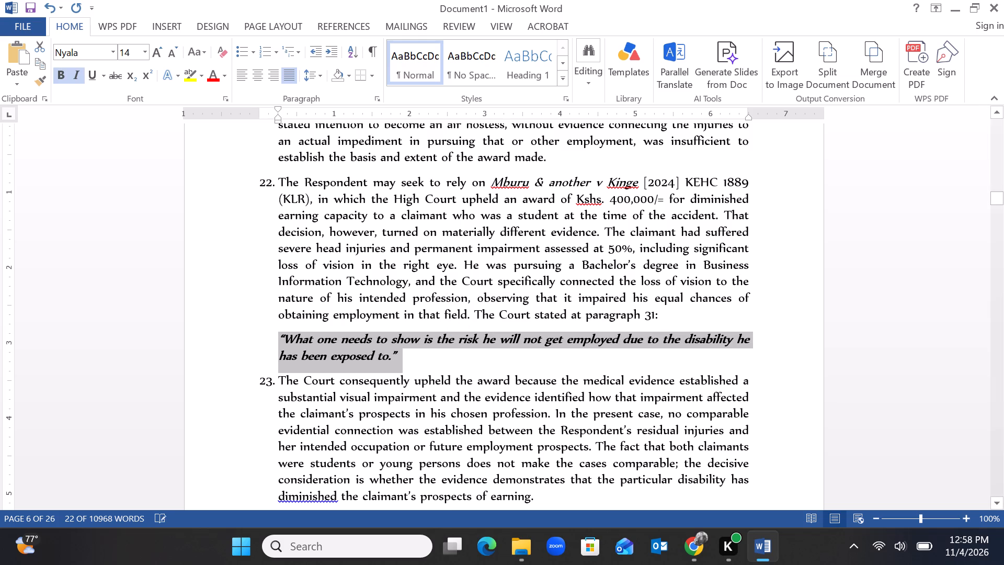
{"action": "left_click", "coordinate": [334, 52]}
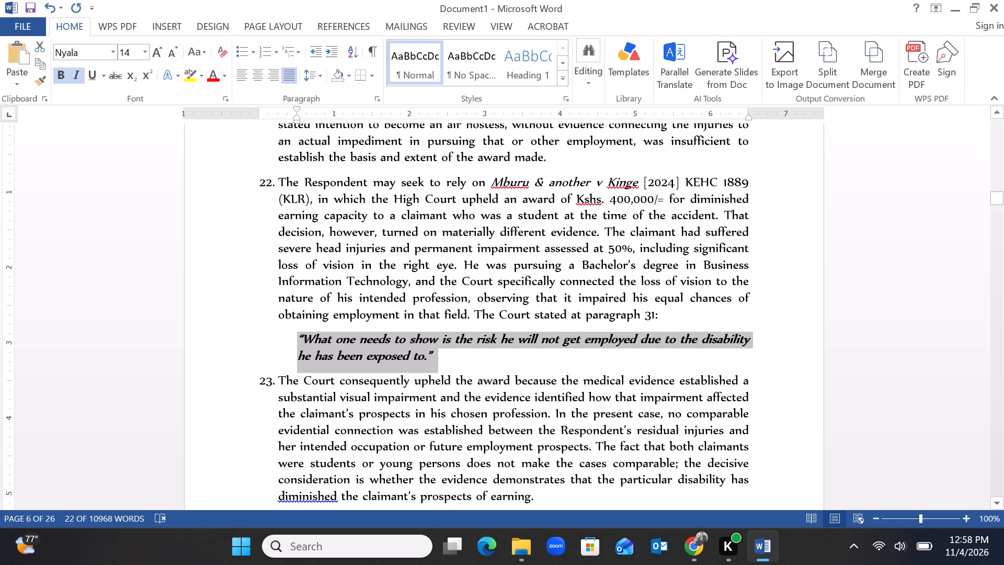
{"action": "left_click", "coordinate": [413, 396]}
Make the full Mburu & another v Kinge [2024] KEHC 1889 (KLR) citation in paragraph 22 bold, italic and underlined.
{"action": "scroll", "coordinate": [413, 396], "scroll_direction": "up", "scroll_amount": 4}
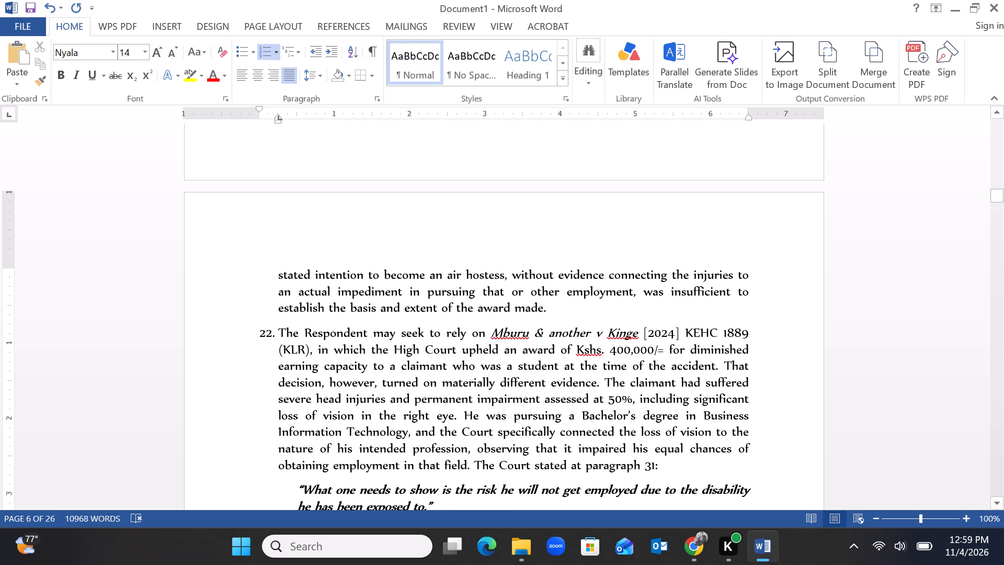
{"action": "left_click_drag", "start_coordinate": [488, 333], "coordinate": [686, 337]}
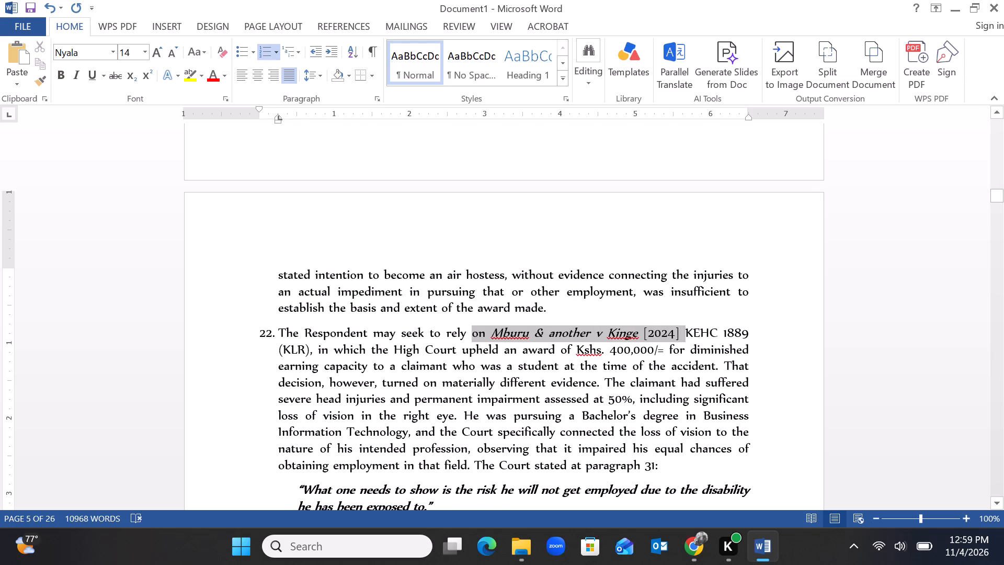
{"action": "left_click_drag", "start_coordinate": [686, 337], "coordinate": [309, 352]}
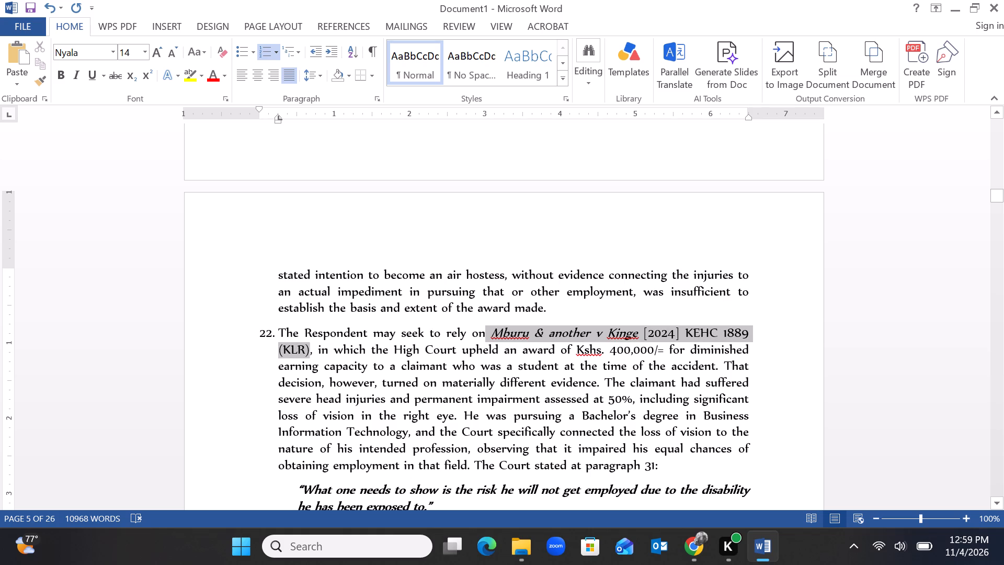
{"action": "left_click_drag", "start_coordinate": [309, 352], "coordinate": [312, 354]}
{"action": "left_click", "coordinate": [320, 327]}
{"action": "left_click", "coordinate": [343, 328]}
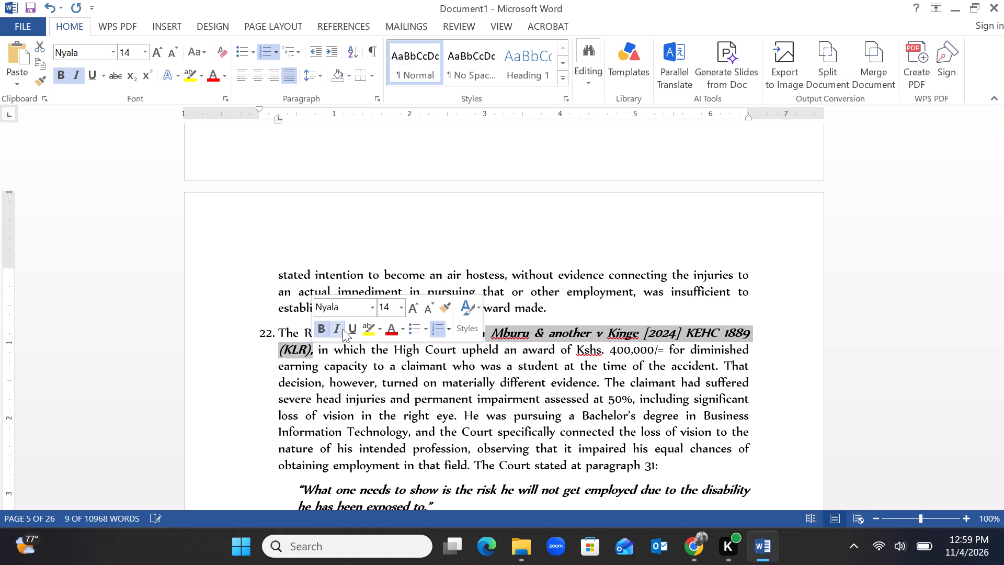
{"action": "left_click", "coordinate": [354, 329]}
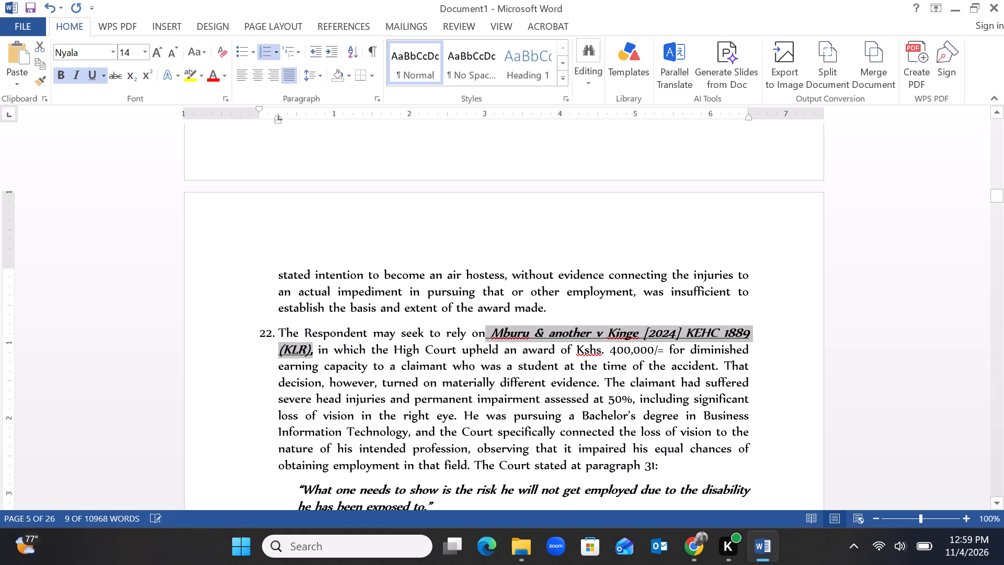
{"action": "left_click", "coordinate": [481, 455]}
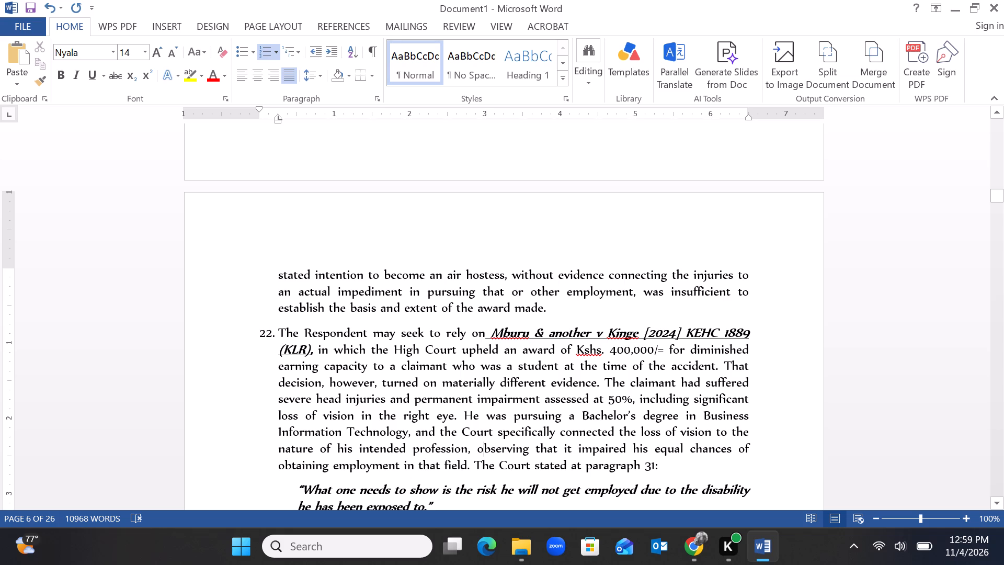
Make the Muturi v Two NK Holding Investment Group Limited citation in paragraph 19 bold and italic, through "(5 June 2025)".
{"action": "scroll", "coordinate": [493, 438], "scroll_direction": "down", "scroll_amount": 7}
{"action": "scroll", "coordinate": [493, 438], "scroll_direction": "up", "scroll_amount": 5}
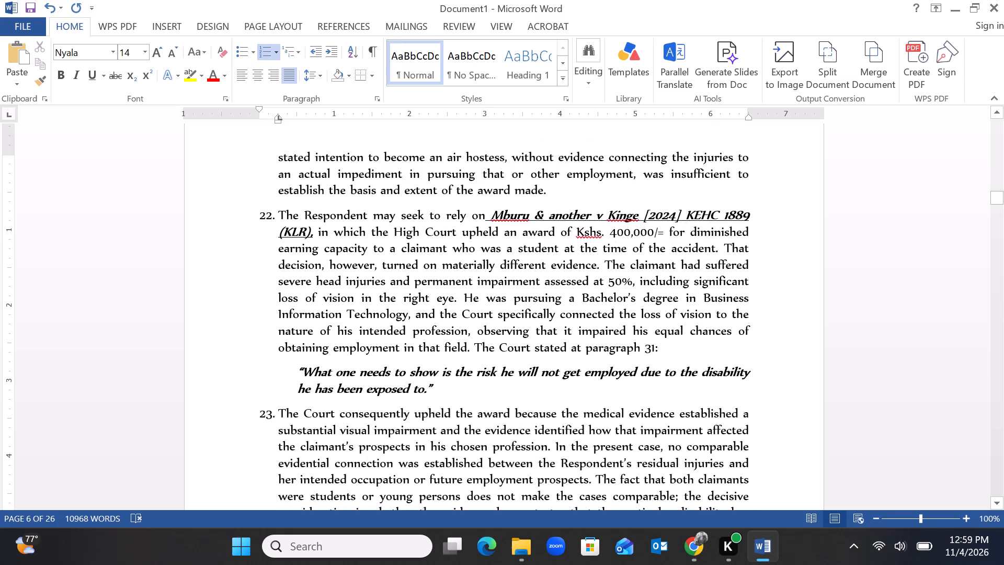
{"action": "scroll", "coordinate": [492, 438], "scroll_direction": "up", "scroll_amount": 15}
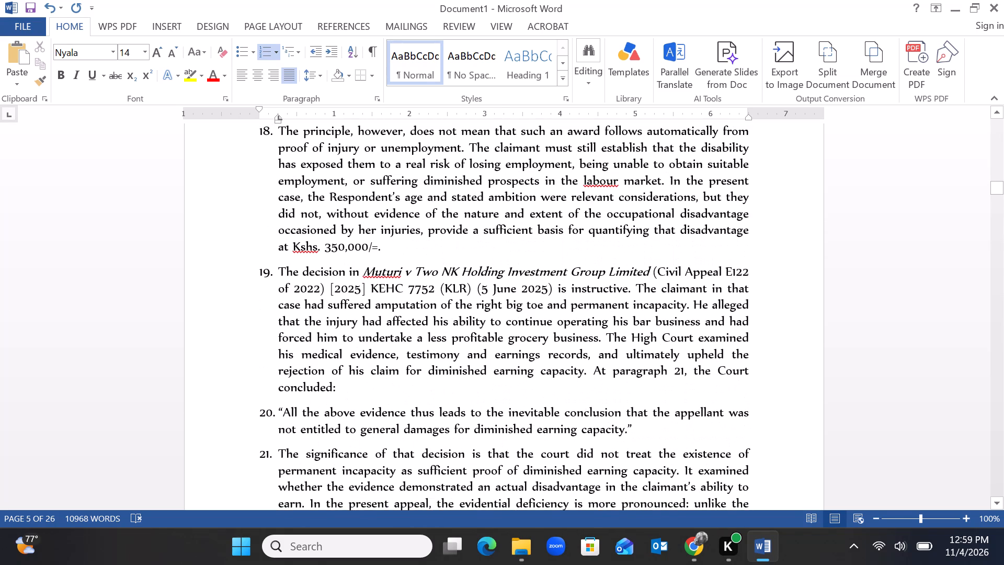
{"action": "left_click_drag", "start_coordinate": [362, 270], "coordinate": [382, 290]}
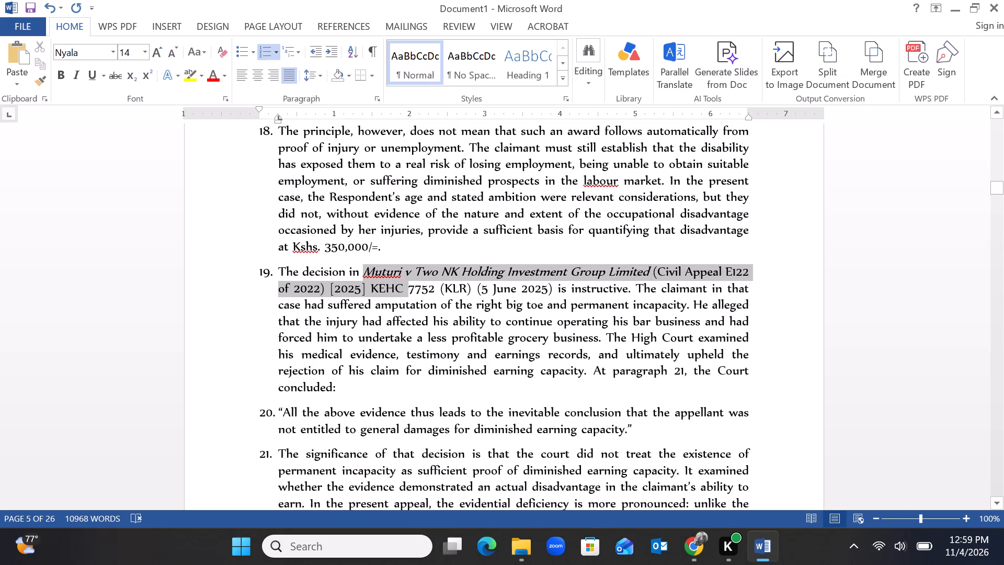
{"action": "left_click_drag", "start_coordinate": [382, 290], "coordinate": [554, 293]}
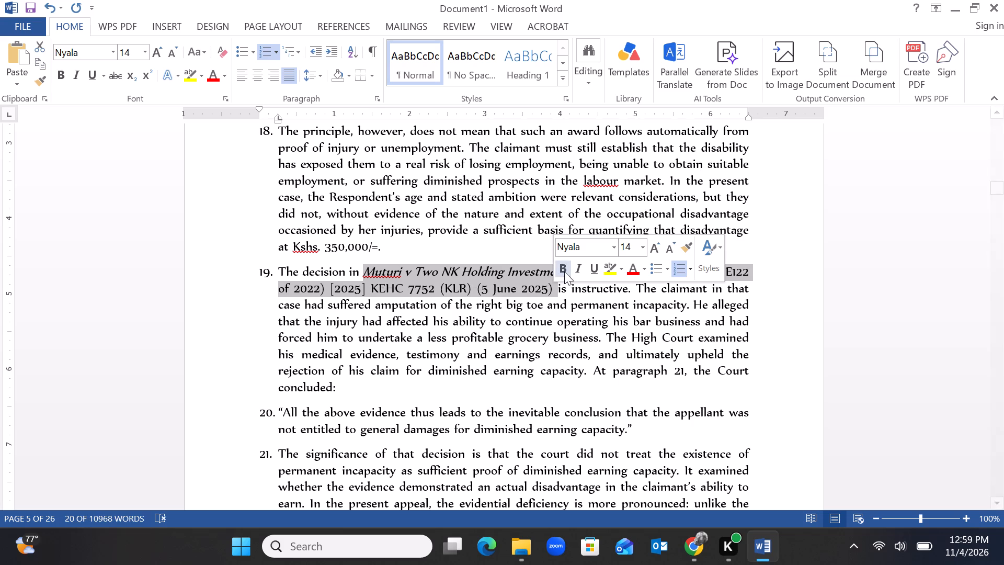
{"action": "left_click", "coordinate": [564, 272]}
{"action": "left_click", "coordinate": [579, 269]}
{"action": "left_click", "coordinate": [579, 269]}
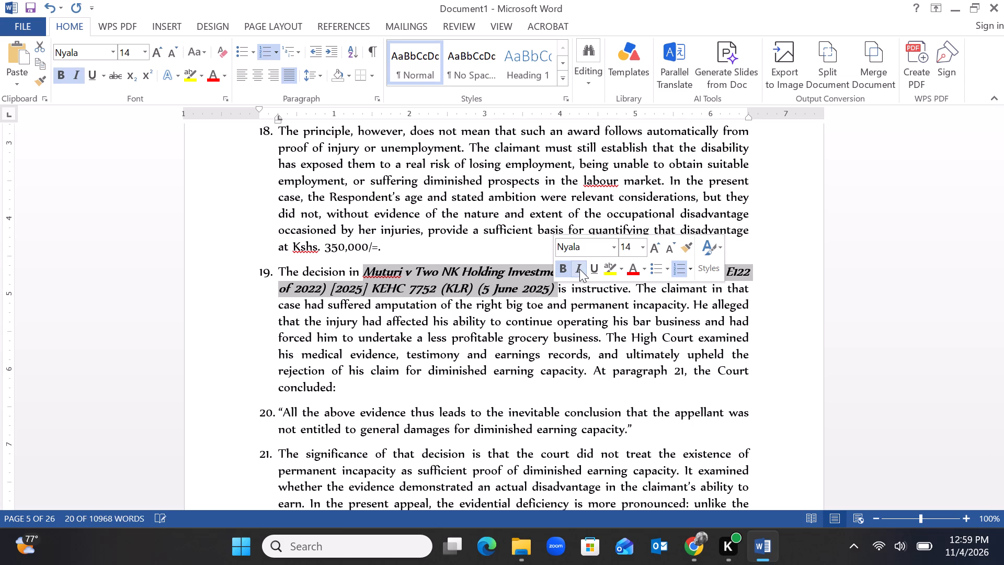
{"action": "left_click", "coordinate": [337, 317]}
Make the "The award for loss of earning capacity" quotation below paragraph 16 an unnumbered, bold, italic and further indented block.
{"action": "scroll", "coordinate": [353, 343], "scroll_direction": "up", "scroll_amount": 4}
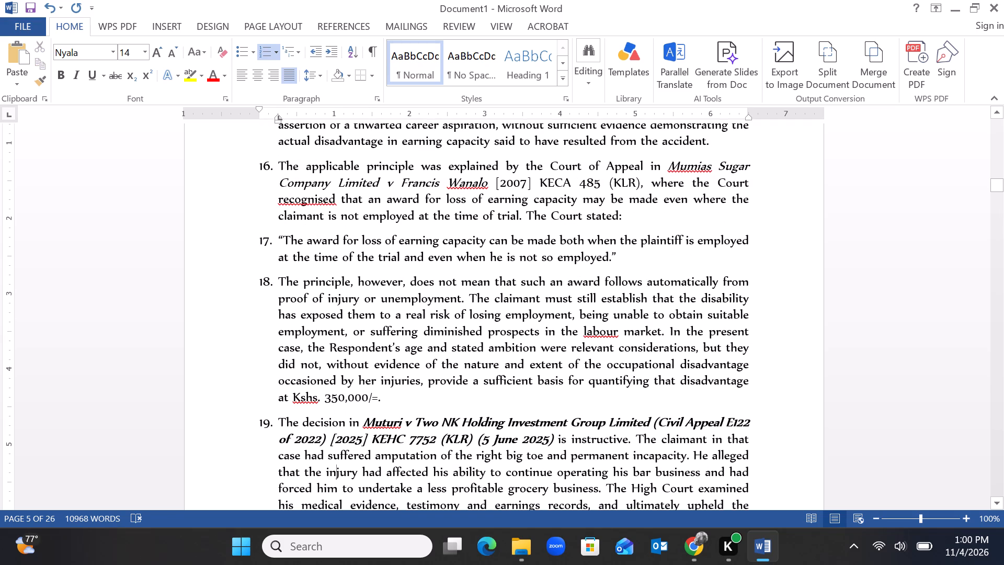
{"action": "scroll", "coordinate": [372, 323], "scroll_direction": "up", "scroll_amount": 2}
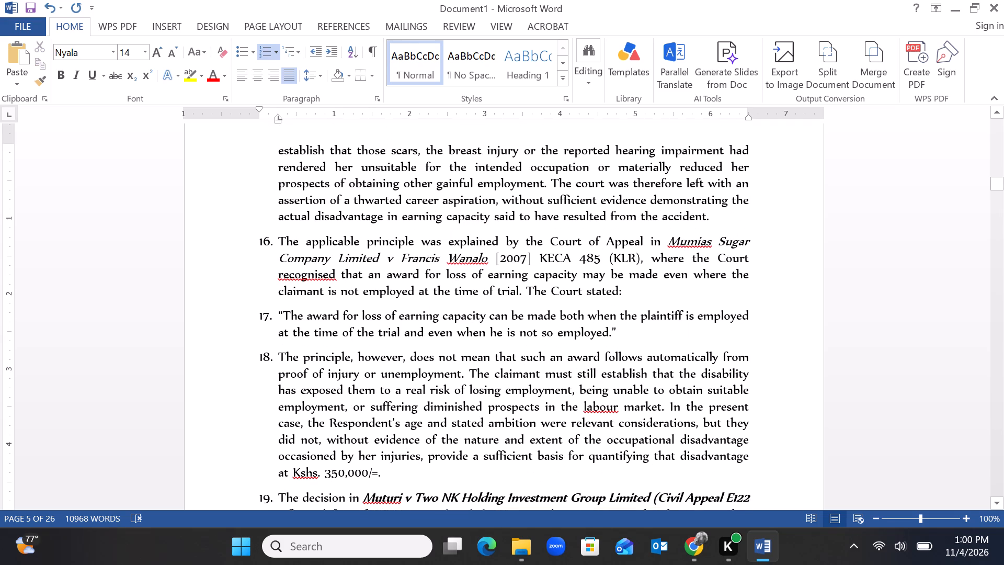
{"action": "left_click", "coordinate": [275, 314]}
{"action": "key", "text": "BackSpace"}
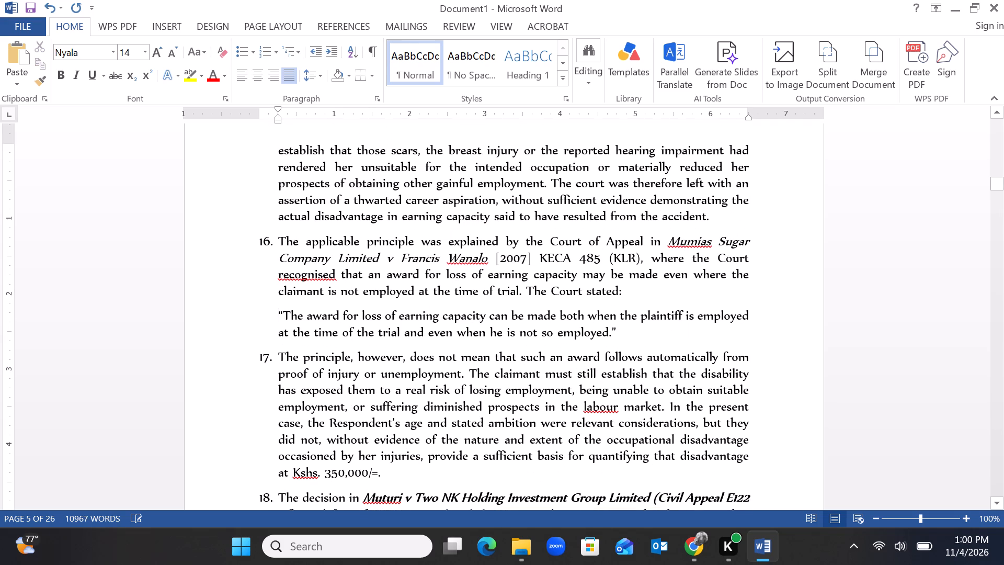
{"action": "left_click_drag", "start_coordinate": [275, 314], "coordinate": [644, 332]}
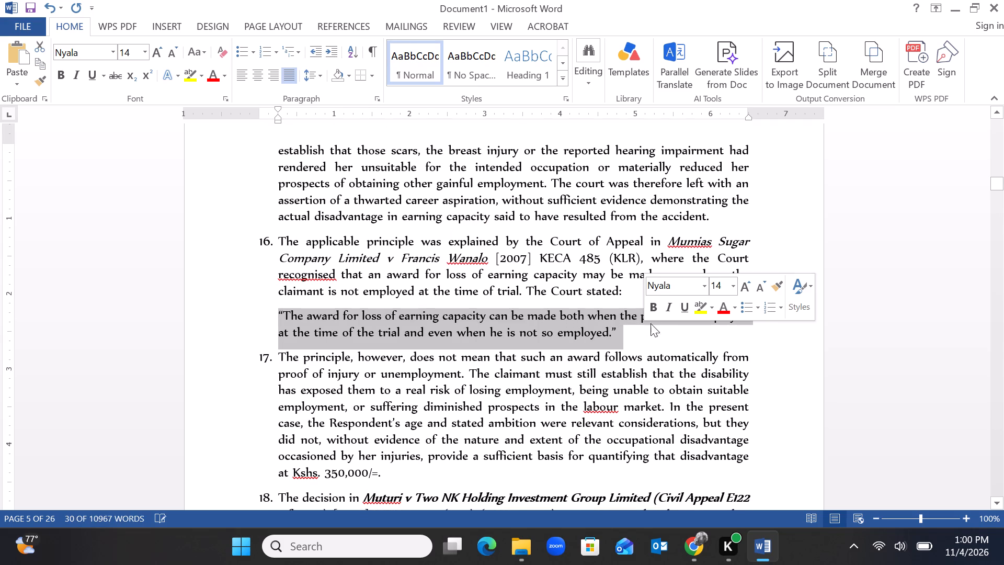
{"action": "left_click", "coordinate": [655, 309]}
{"action": "left_click", "coordinate": [667, 309]}
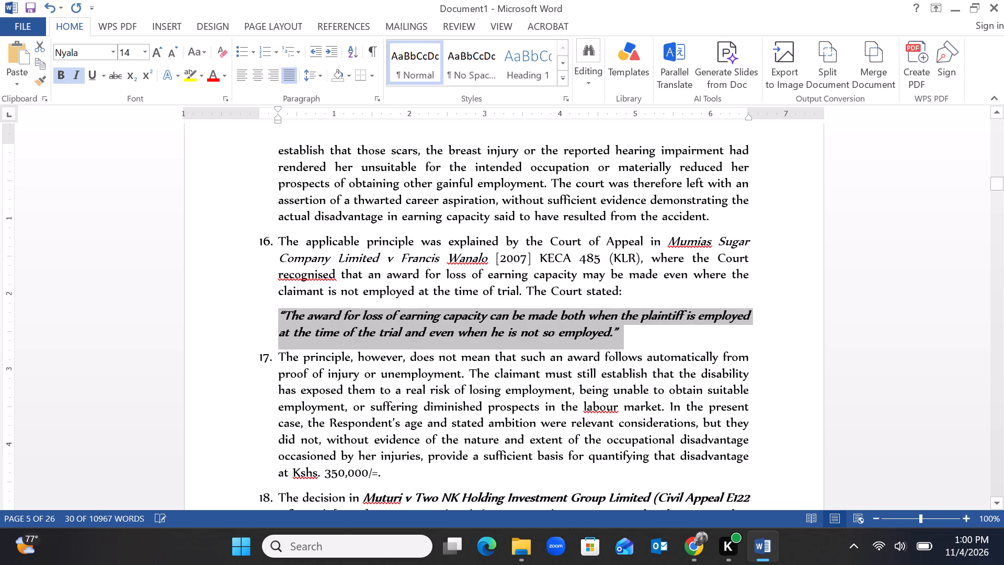
{"action": "left_click", "coordinate": [328, 49]}
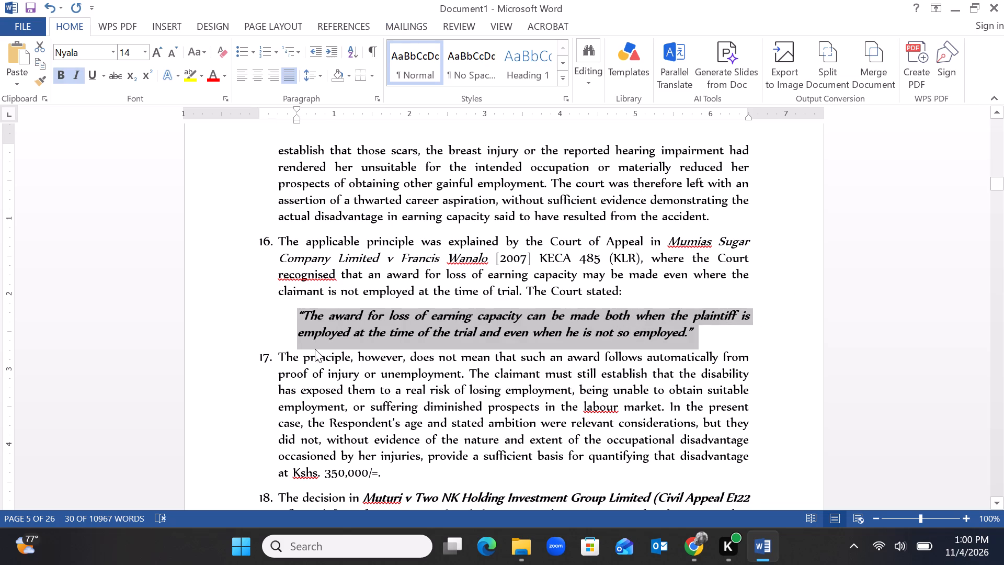
Delete the duplicated word "The" at the start of paragraph 14.
{"action": "scroll", "coordinate": [315, 349], "scroll_direction": "up", "scroll_amount": 13}
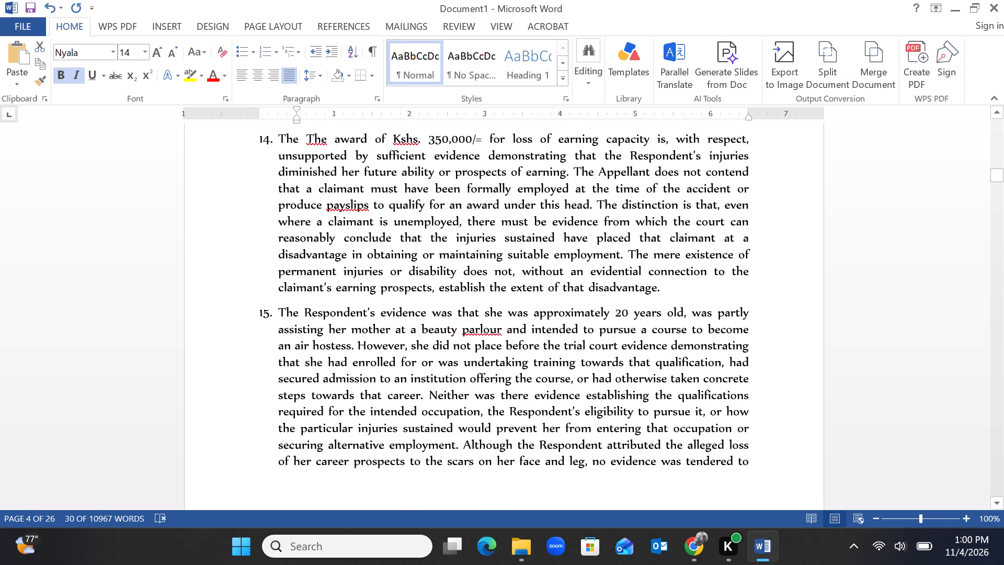
{"action": "scroll", "coordinate": [306, 350], "scroll_direction": "up", "scroll_amount": 3}
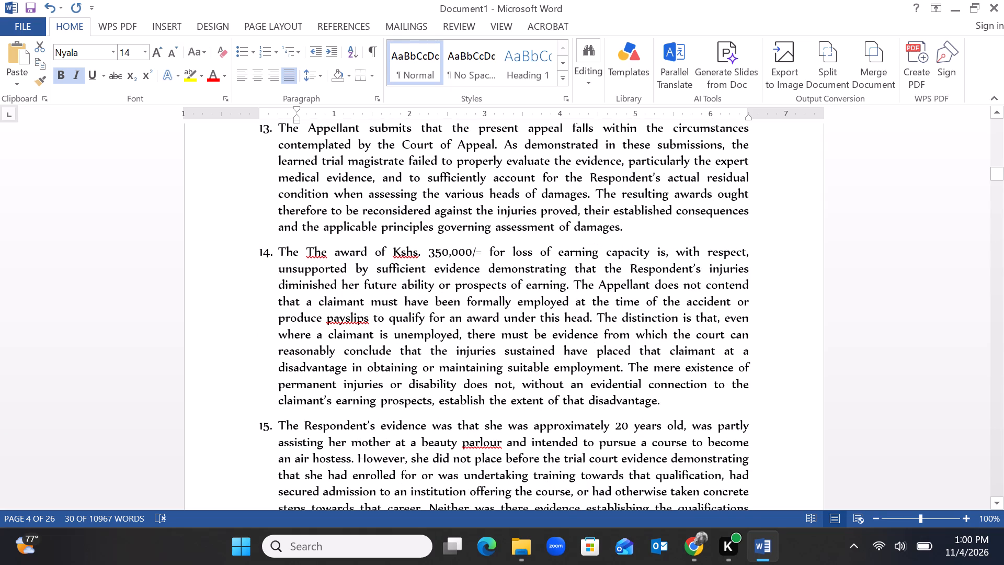
{"action": "left_click", "coordinate": [330, 253]}
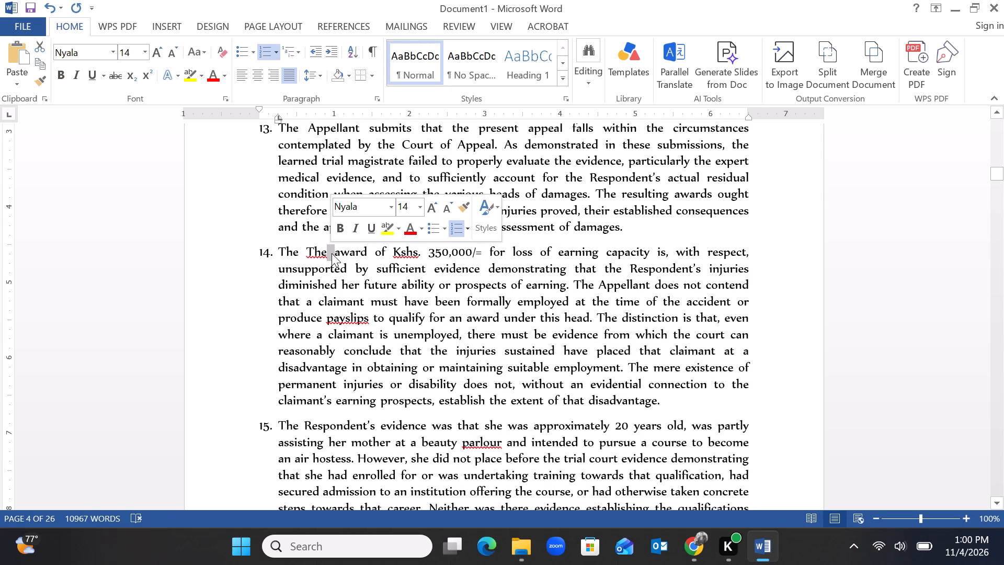
{"action": "left_click", "coordinate": [343, 262]}
{"action": "left_click", "coordinate": [334, 253]}
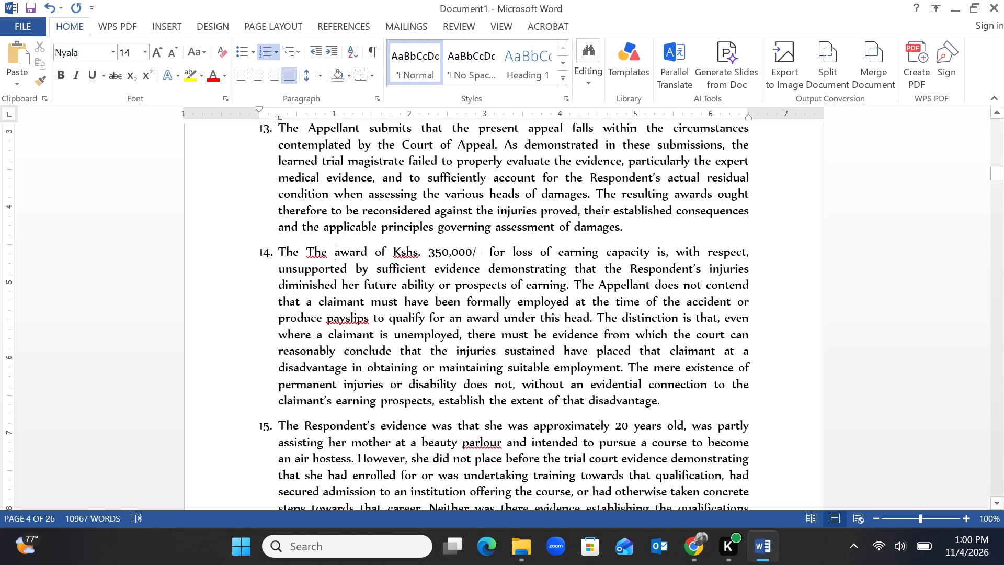
{"action": "key", "text": "BackSpace"}
{"action": "key", "text": "BackSpace"}
{"action": "key", "text": "BackSpace"}
{"action": "key", "text": "BackSpace"}
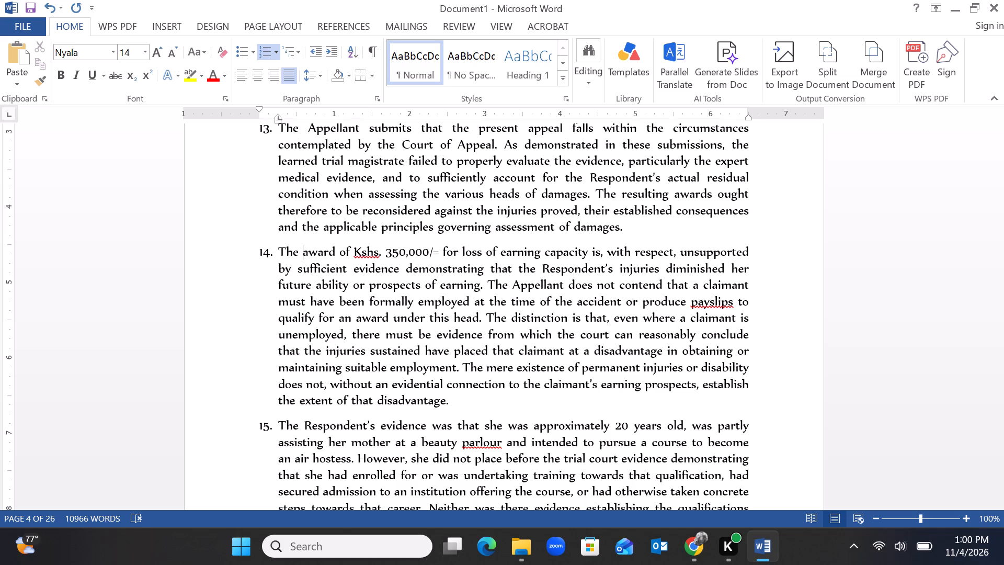
Proofread paragraphs 14 to 16 and make paragraph 16's Mumias Sugar Company Limited [2007] KECA 485 (KLR) citation bold, italic and underlined.
{"action": "scroll", "coordinate": [364, 263], "scroll_direction": "down", "scroll_amount": 3}
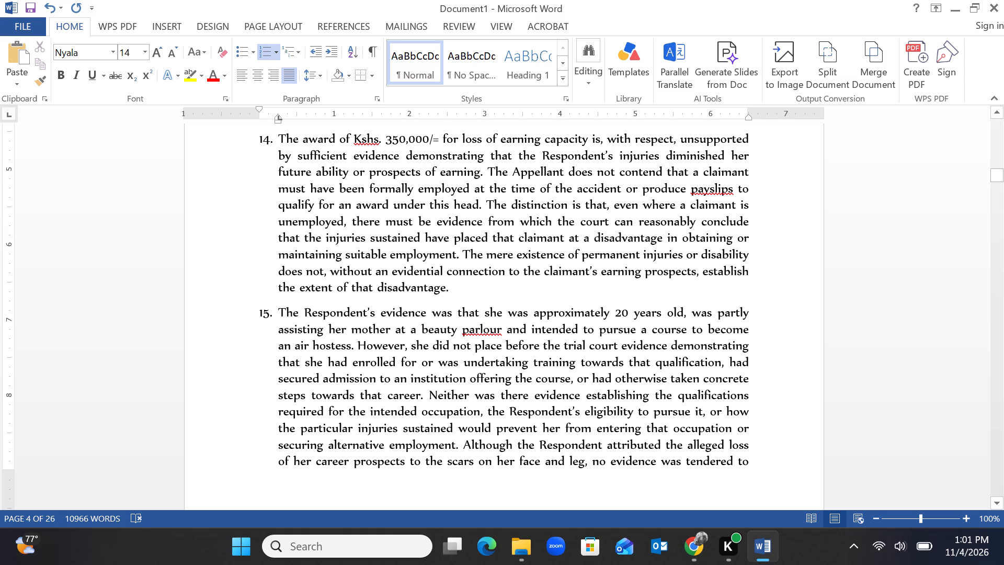
{"action": "scroll", "coordinate": [506, 309], "scroll_direction": "down", "scroll_amount": 1}
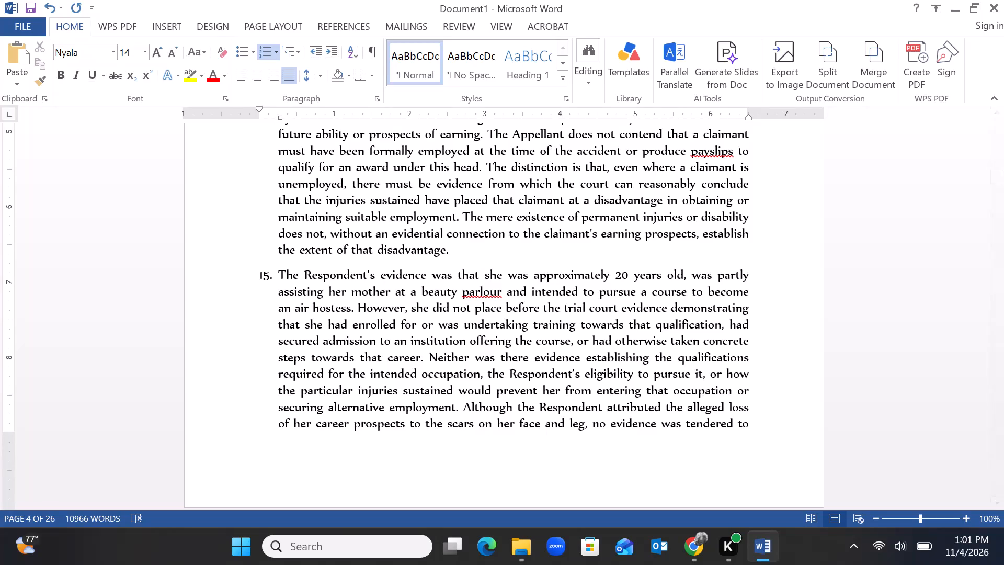
{"action": "scroll", "coordinate": [359, 355], "scroll_direction": "down", "scroll_amount": 2}
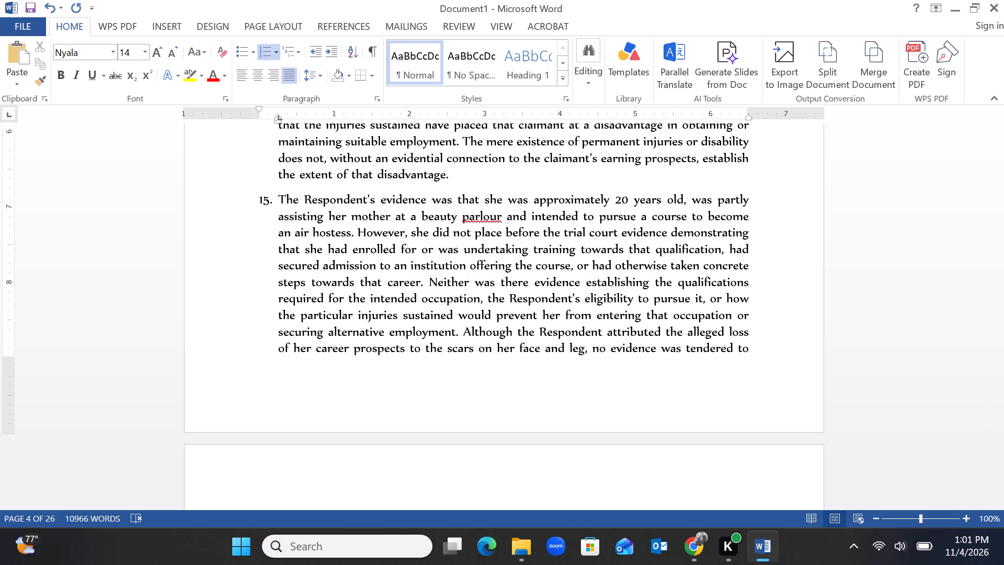
{"action": "scroll", "coordinate": [434, 325], "scroll_direction": "down", "scroll_amount": 2}
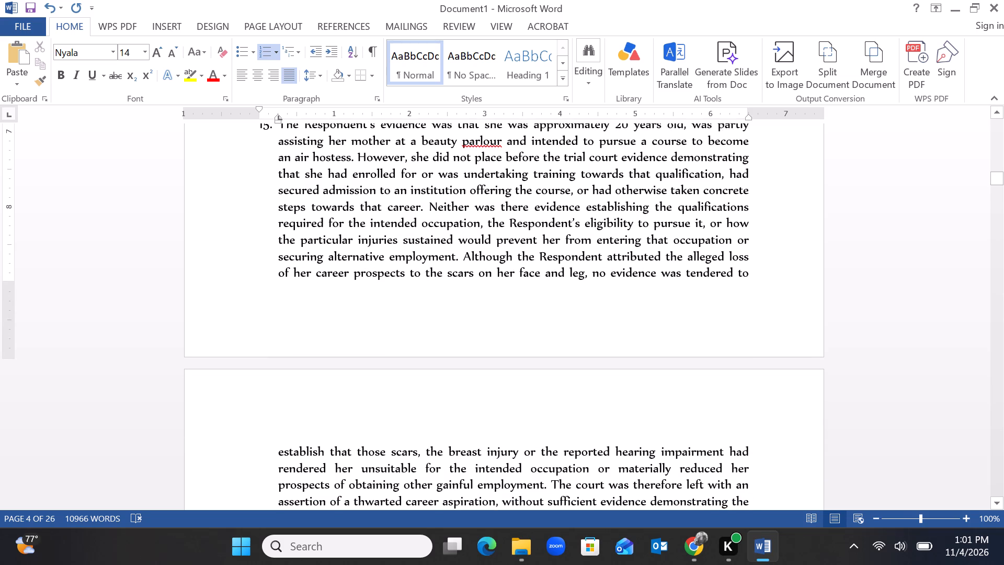
{"action": "scroll", "coordinate": [530, 305], "scroll_direction": "down", "scroll_amount": 3}
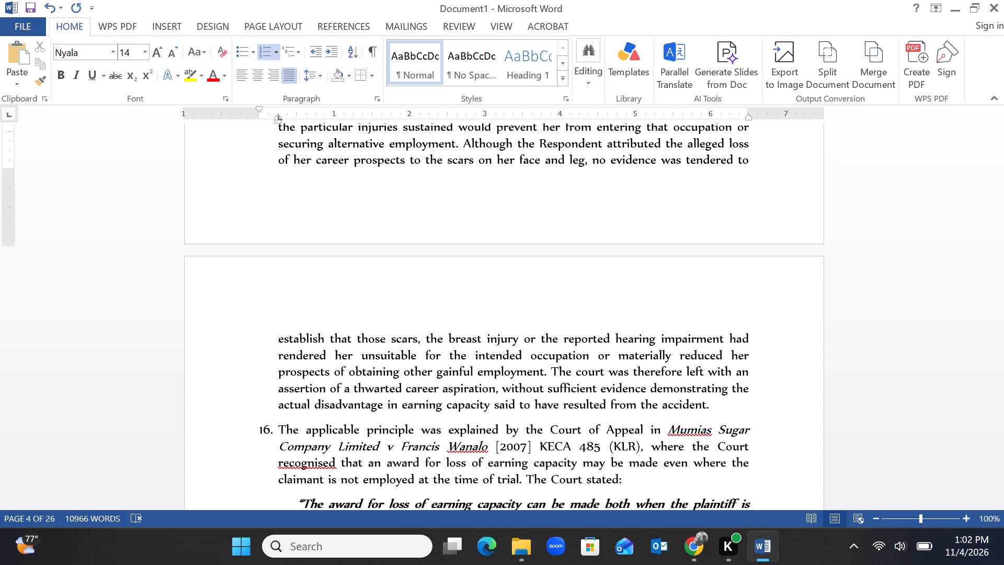
{"action": "scroll", "coordinate": [427, 300], "scroll_direction": "down", "scroll_amount": 2}
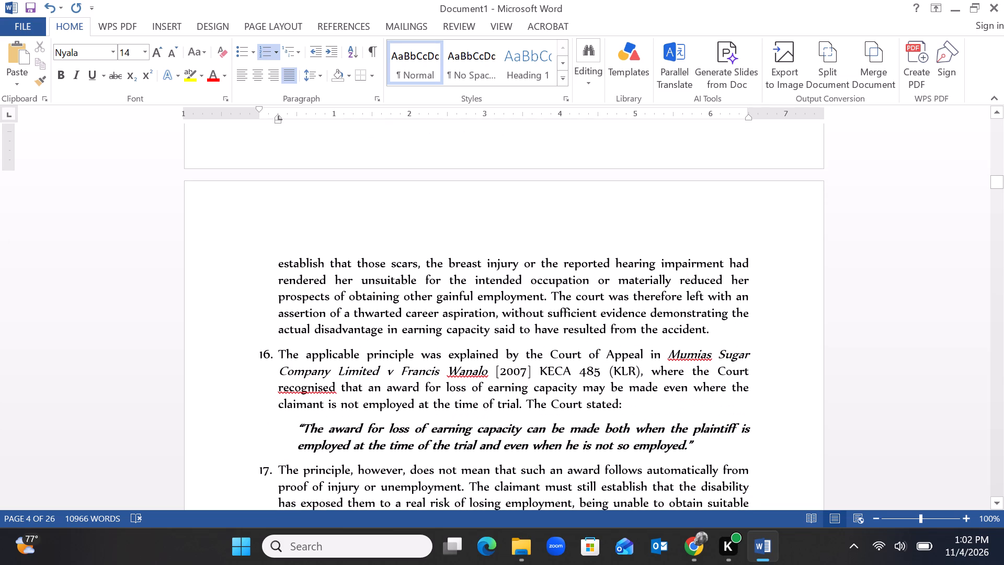
{"action": "scroll", "coordinate": [426, 302], "scroll_direction": "down", "scroll_amount": 2}
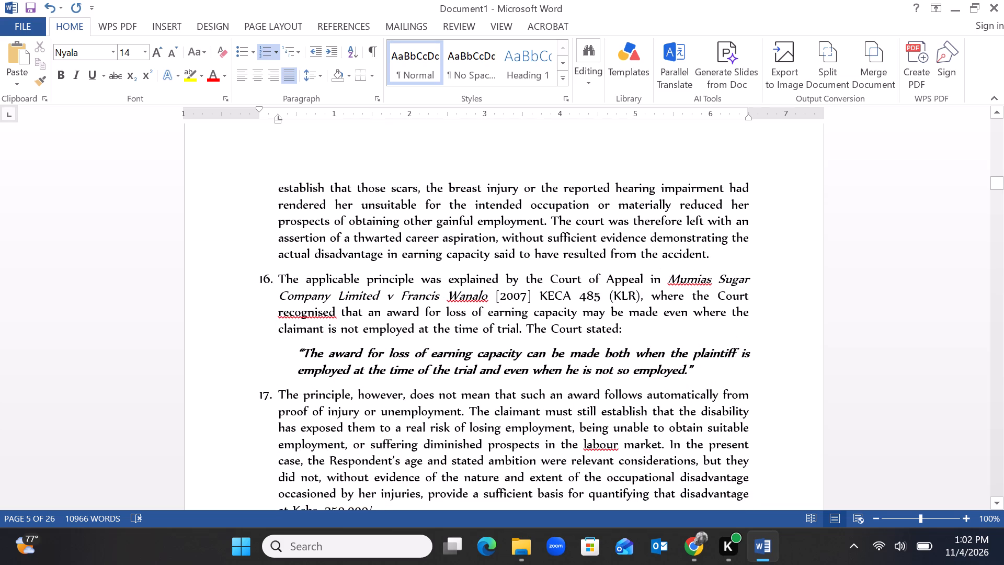
{"action": "left_click_drag", "start_coordinate": [663, 279], "coordinate": [661, 300]}
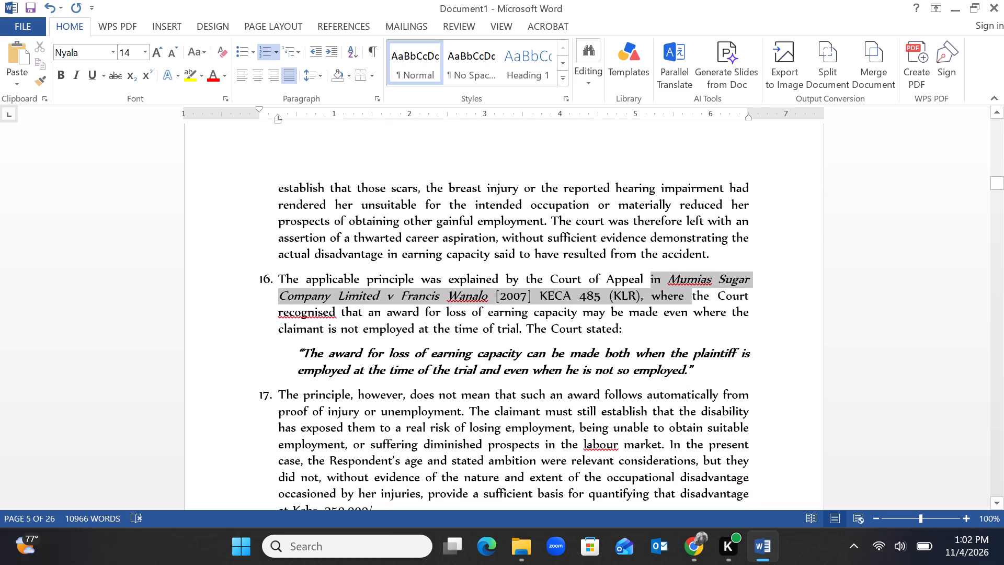
{"action": "left_click_drag", "start_coordinate": [661, 300], "coordinate": [643, 301]}
{"action": "left_click", "coordinate": [656, 279]}
{"action": "left_click", "coordinate": [674, 281]}
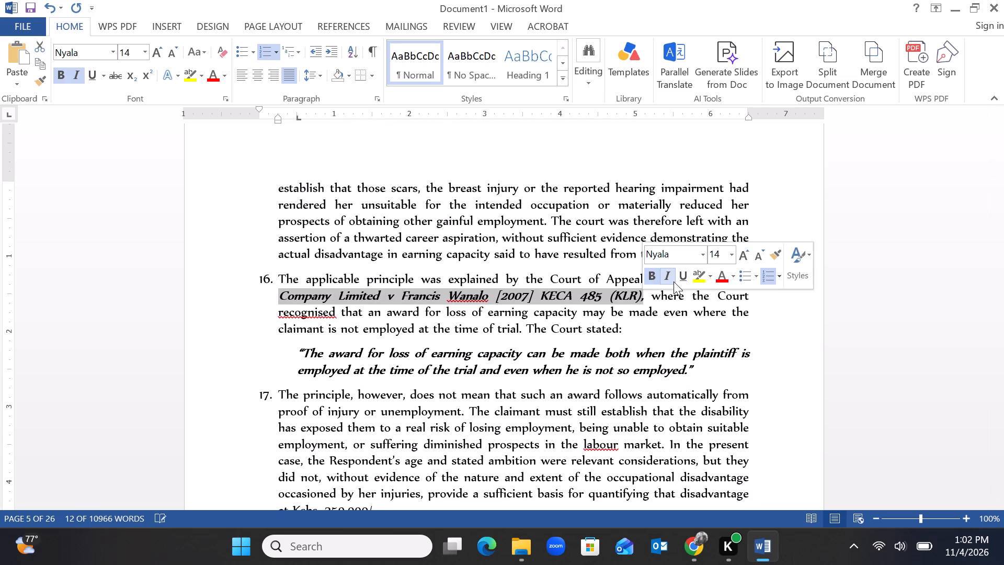
{"action": "left_click", "coordinate": [668, 278]}
{"action": "left_click", "coordinate": [668, 278]}
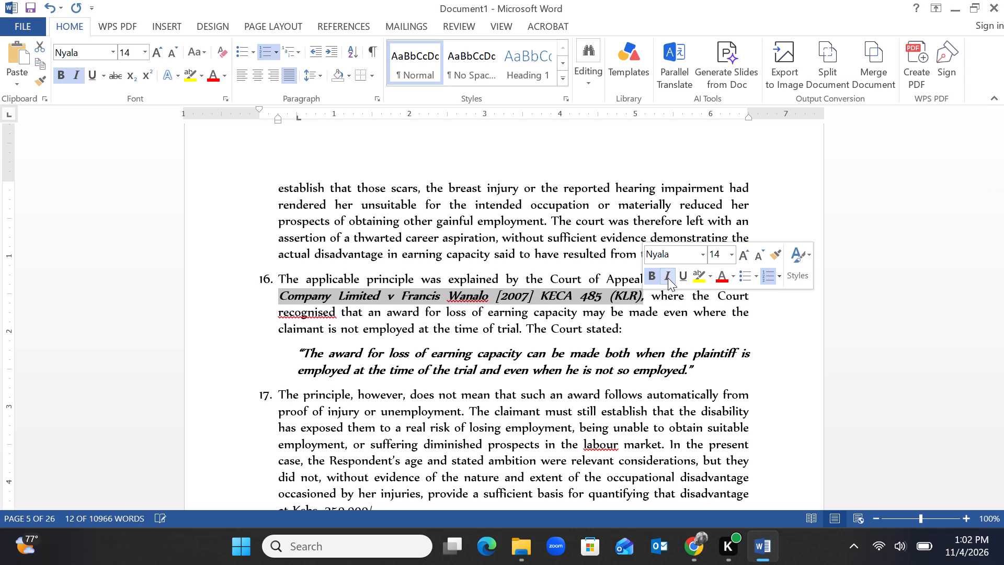
{"action": "left_click", "coordinate": [680, 275]}
{"action": "left_click", "coordinate": [507, 349]}
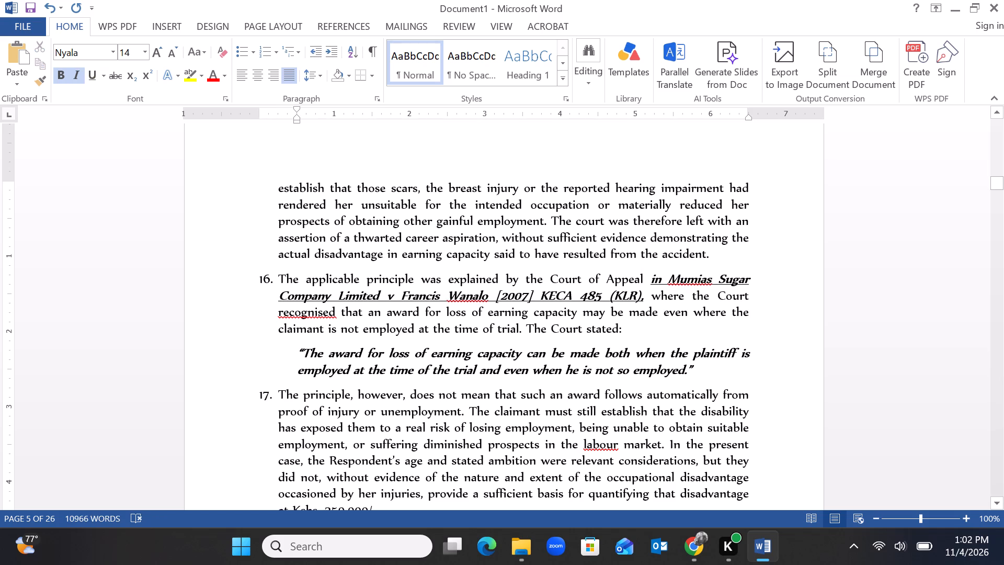
Proofread paragraph 17 and underline the Muturi v Two NK Holding Investment Group Limited citation in paragraph 18, through "(5 June 2025)".
{"action": "scroll", "coordinate": [439, 303], "scroll_direction": "down", "scroll_amount": 2}
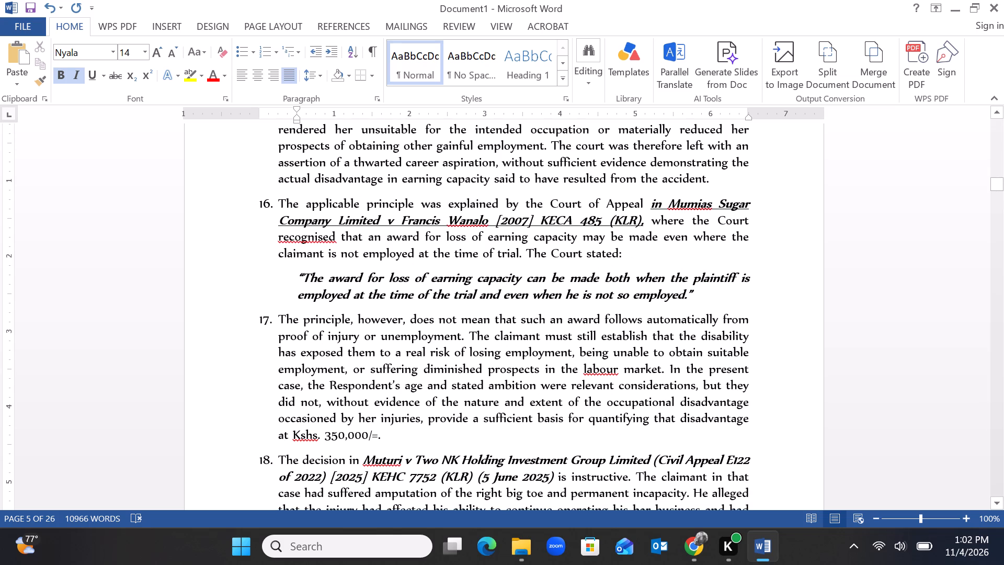
{"action": "scroll", "coordinate": [438, 304], "scroll_direction": "down", "scroll_amount": 2}
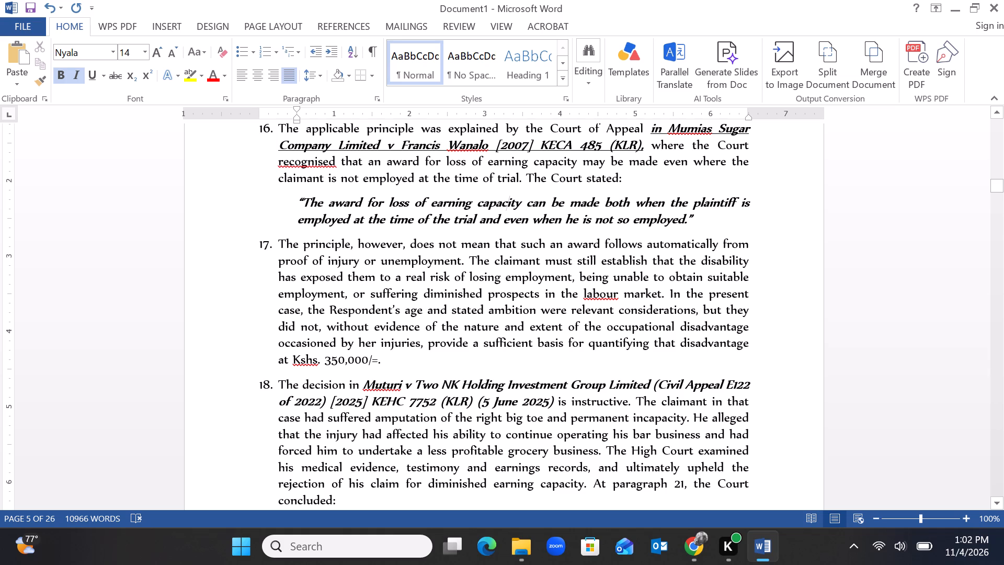
{"action": "scroll", "coordinate": [446, 332], "scroll_direction": "down", "scroll_amount": 3}
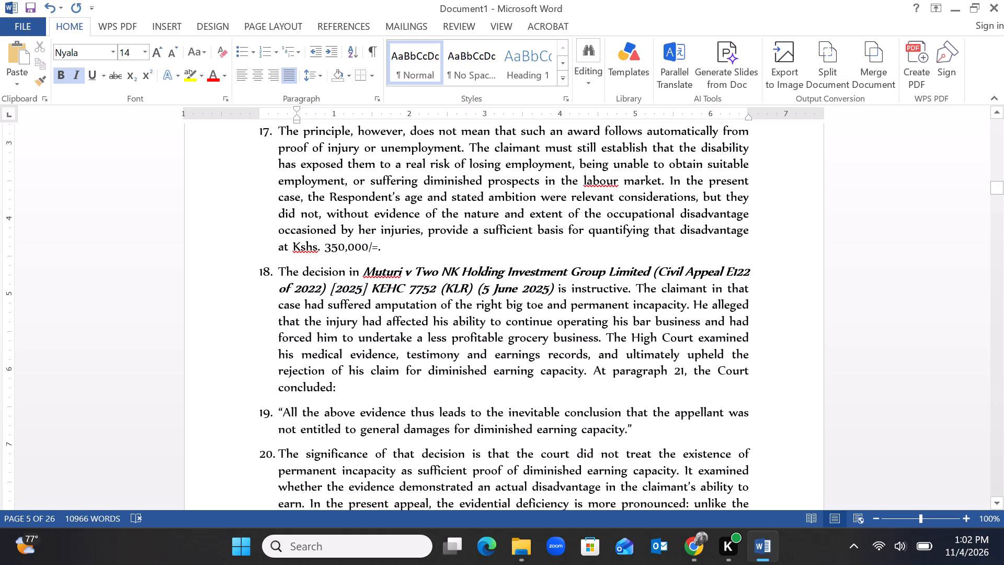
{"action": "left_click_drag", "start_coordinate": [369, 276], "coordinate": [563, 291]}
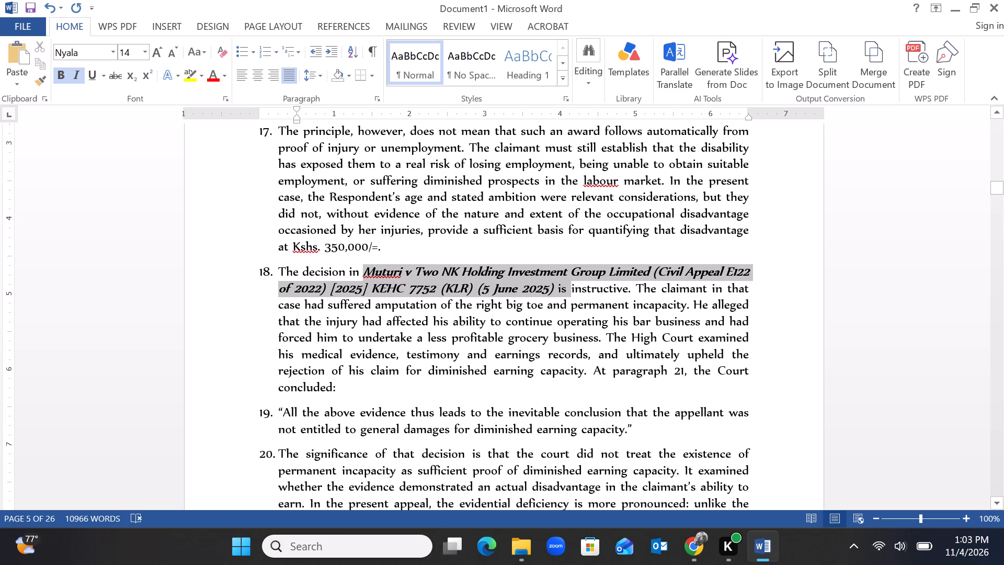
{"action": "left_click_drag", "start_coordinate": [563, 291], "coordinate": [557, 288]}
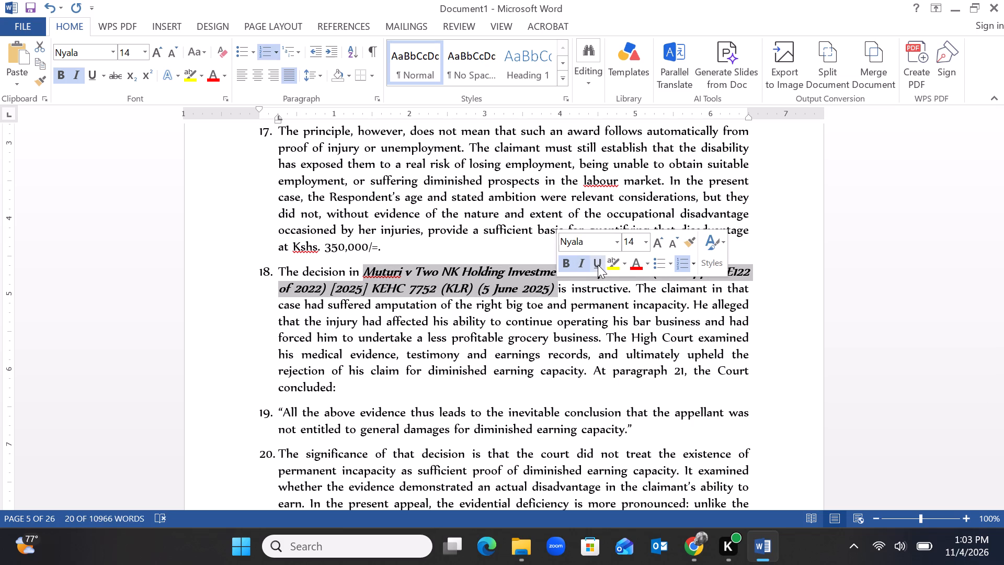
{"action": "left_click", "coordinate": [598, 264]}
{"action": "left_click", "coordinate": [567, 322]}
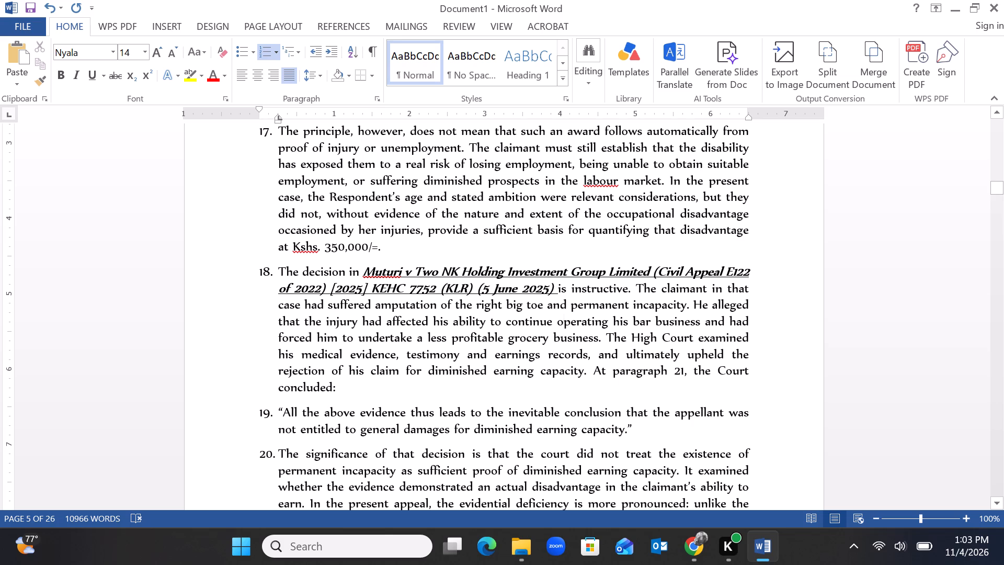
Make the "All the above evidence" quotation below paragraph 18 an unnumbered, bold, italic and further indented block.
{"action": "left_click", "coordinate": [278, 408]}
{"action": "key", "text": "BackSpace"}
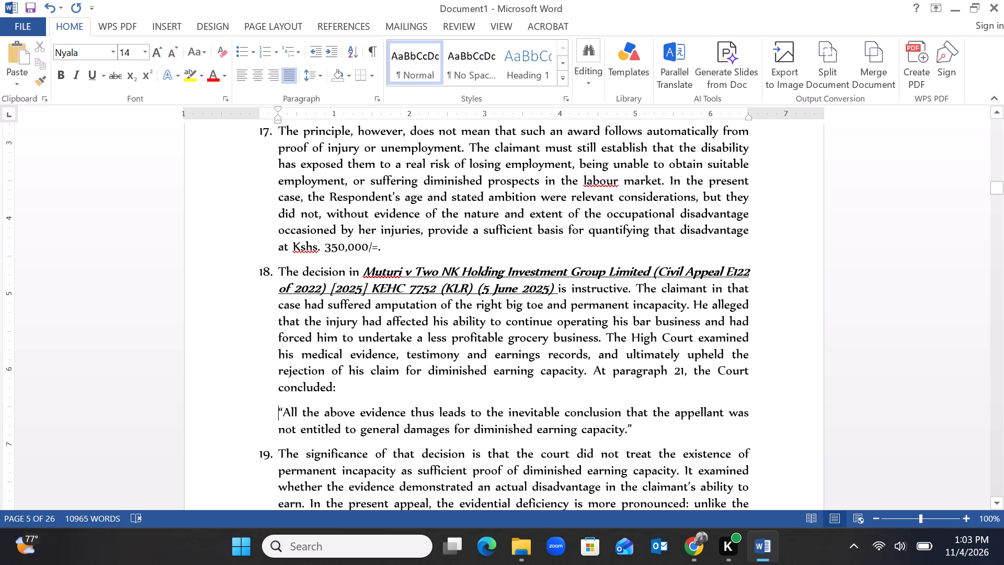
{"action": "left_click_drag", "start_coordinate": [276, 407], "coordinate": [638, 426]}
{"action": "left_click", "coordinate": [647, 404]}
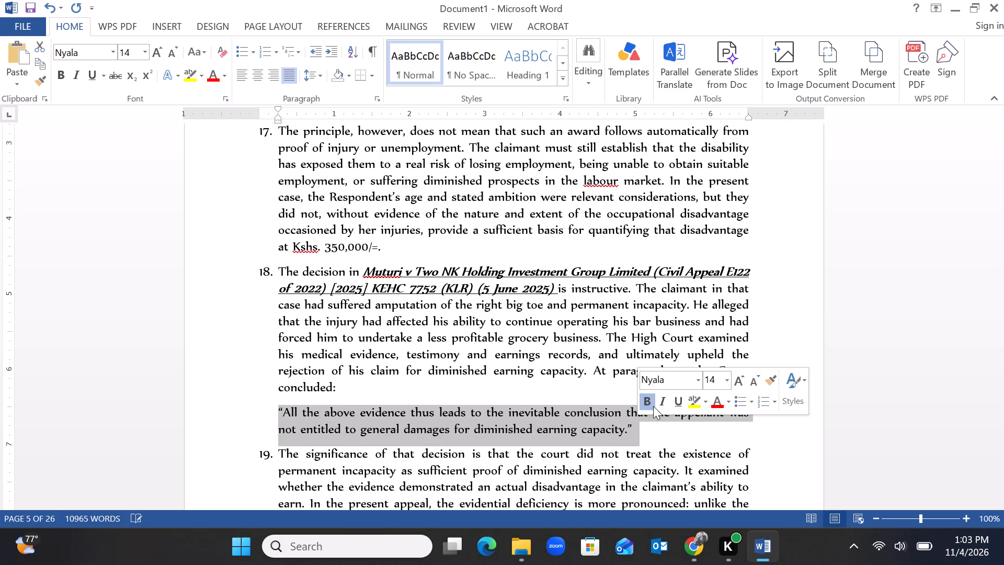
{"action": "left_click", "coordinate": [665, 403]}
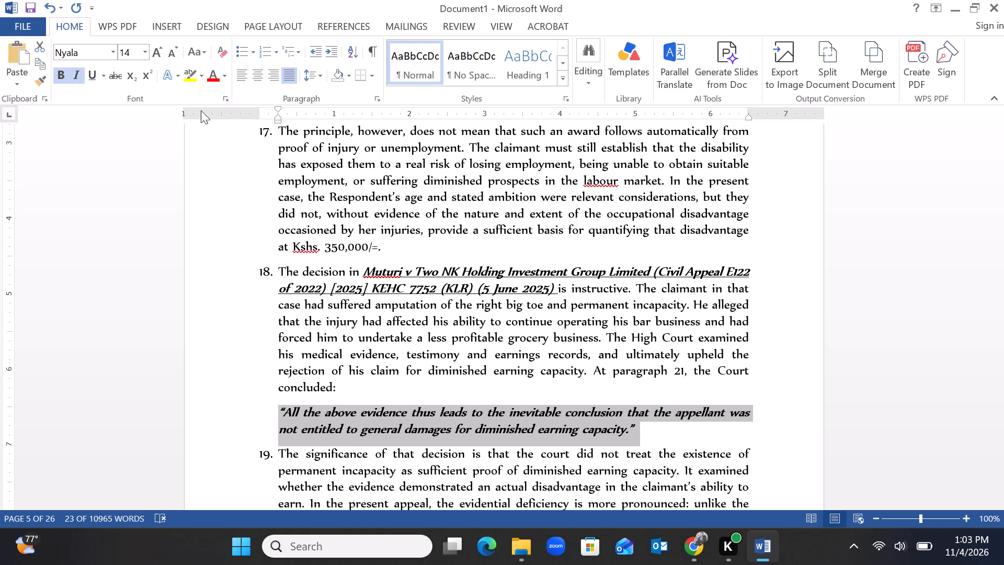
{"action": "left_click", "coordinate": [328, 55]}
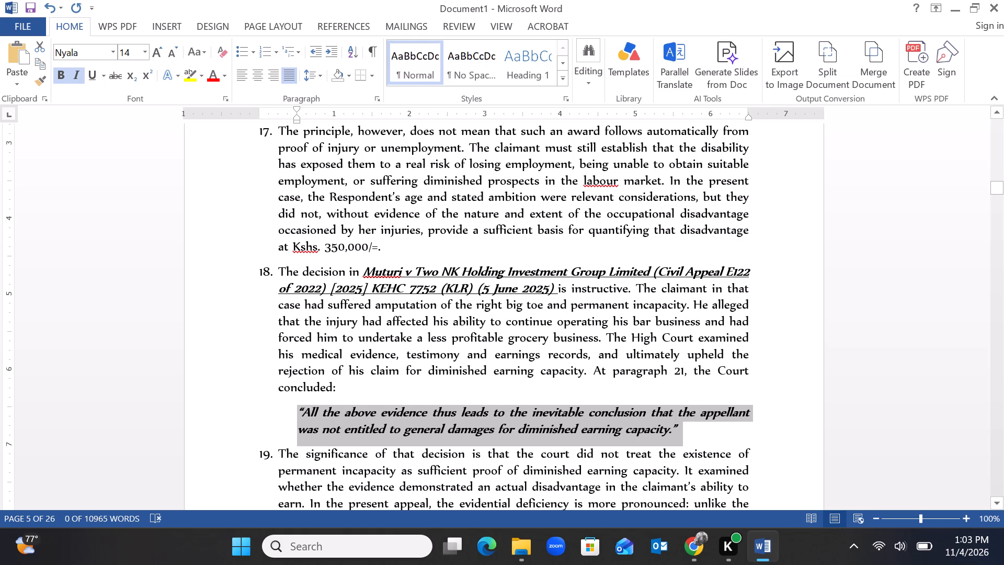
{"action": "right_click", "coordinate": [299, 315]}
{"action": "right_click", "coordinate": [299, 315]}
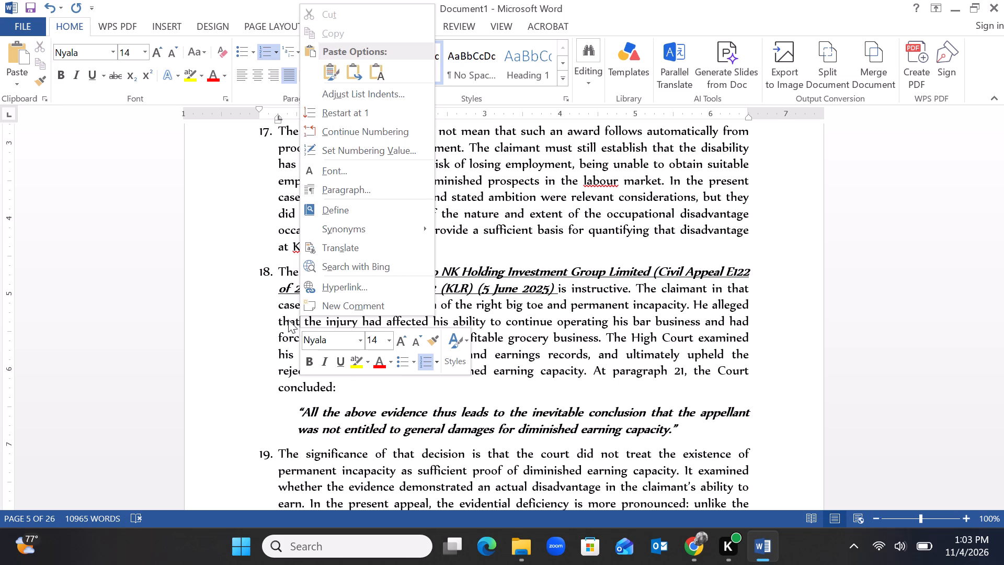
{"action": "left_click", "coordinate": [140, 379]}
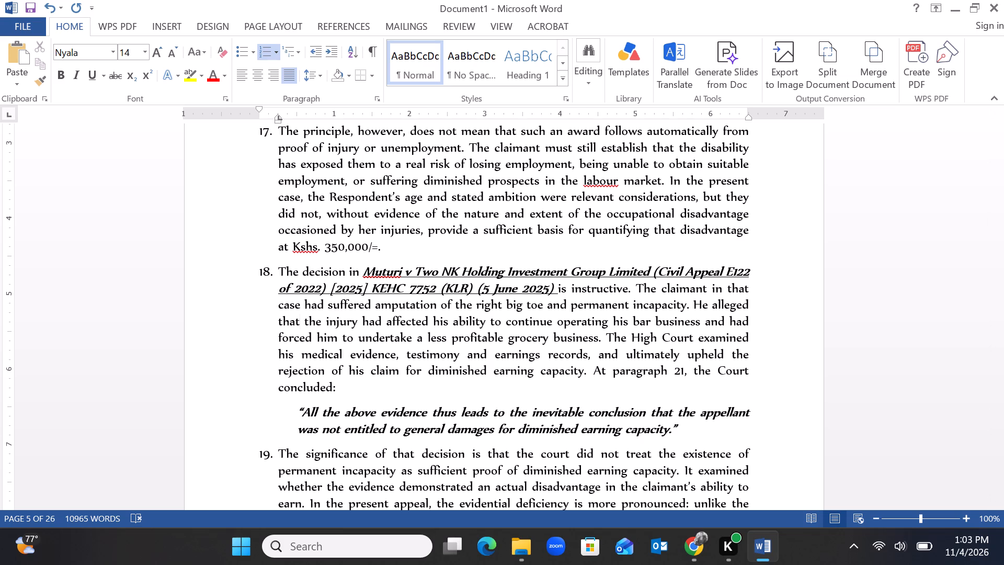
Proofread paragraph 19 and remove the colon after "more pronounced", keeping a single space before "unlike".
{"action": "scroll", "coordinate": [398, 408], "scroll_direction": "down", "scroll_amount": 4}
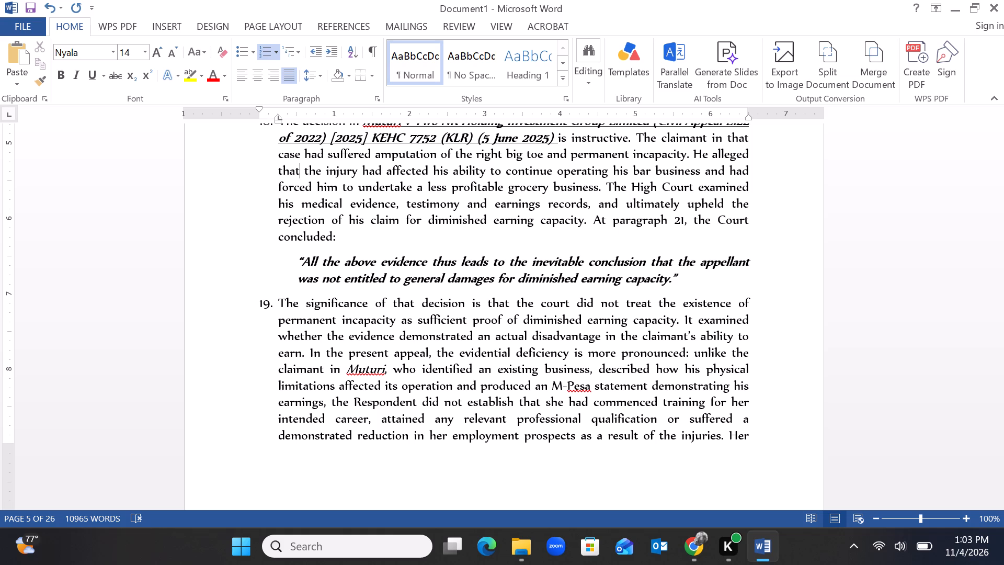
{"action": "left_click", "coordinate": [693, 352]}
{"action": "key", "text": "BackSpace"}
{"action": "key", "text": "BackSpace"}
{"action": "key", "text": "space"}
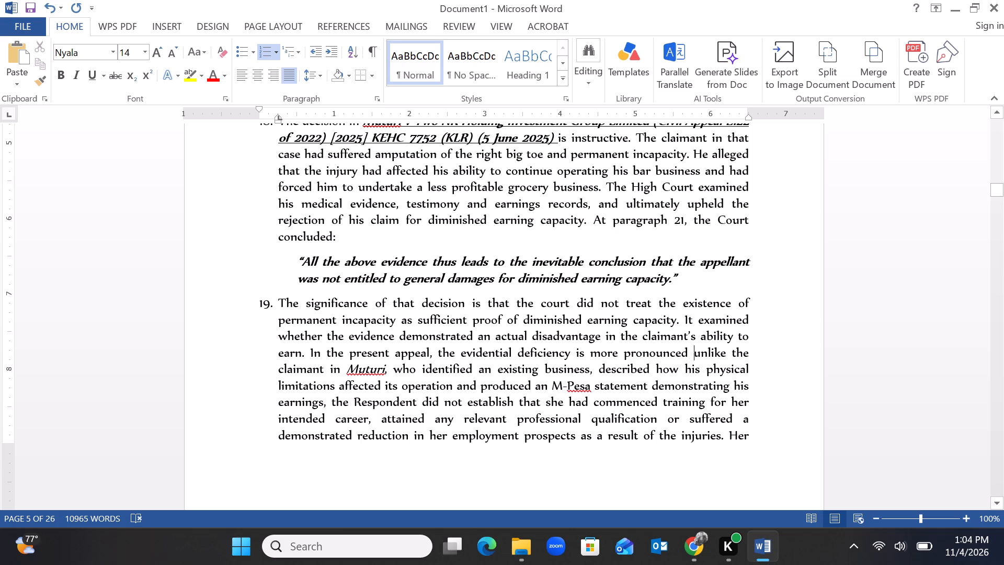
Proofread the rest of paragraph 19 and paragraph 20 on Mburu & another v Kinge.
{"action": "scroll", "coordinate": [523, 393], "scroll_direction": "down", "scroll_amount": 2}
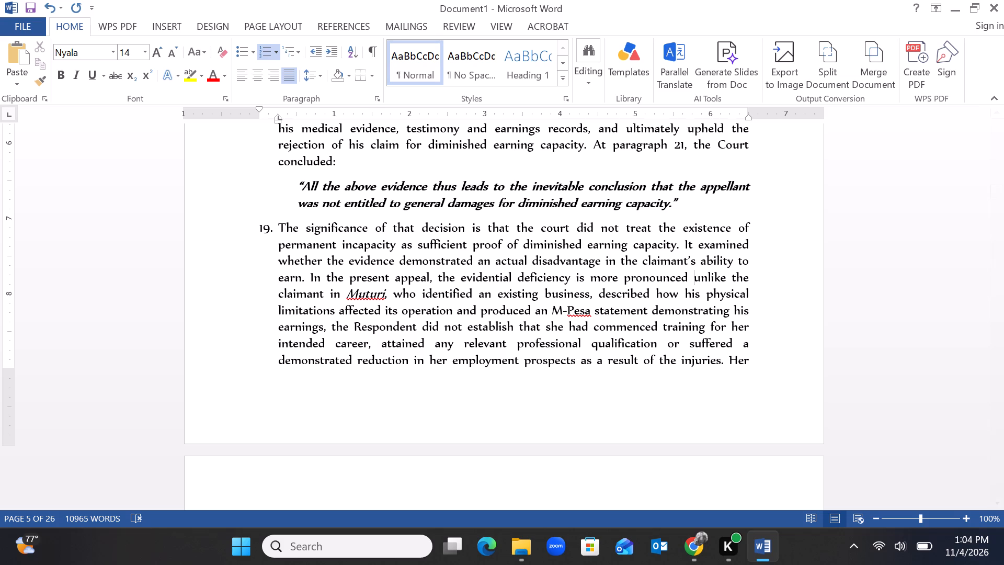
{"action": "scroll", "coordinate": [522, 395], "scroll_direction": "down", "scroll_amount": 3}
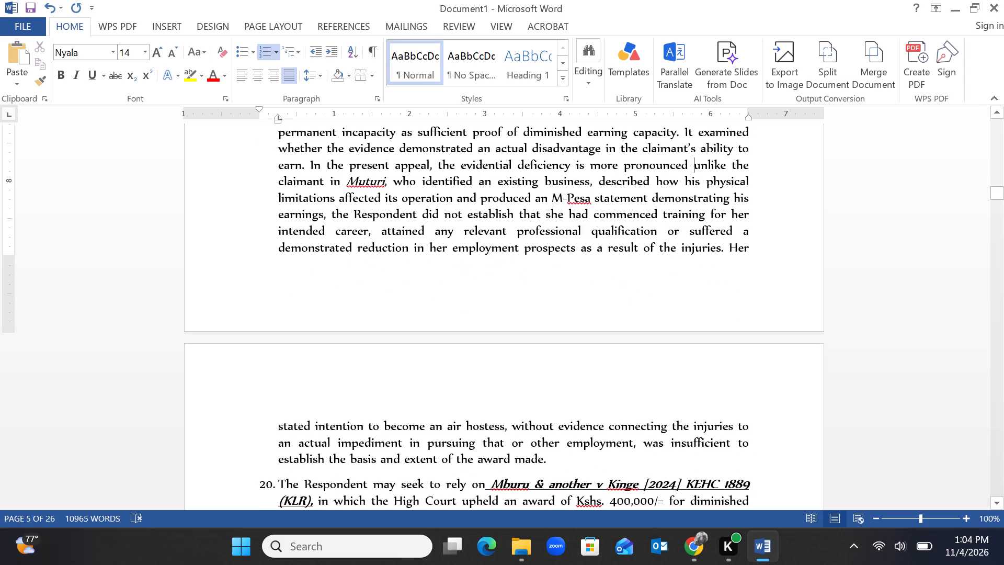
{"action": "scroll", "coordinate": [521, 396], "scroll_direction": "down", "scroll_amount": 2}
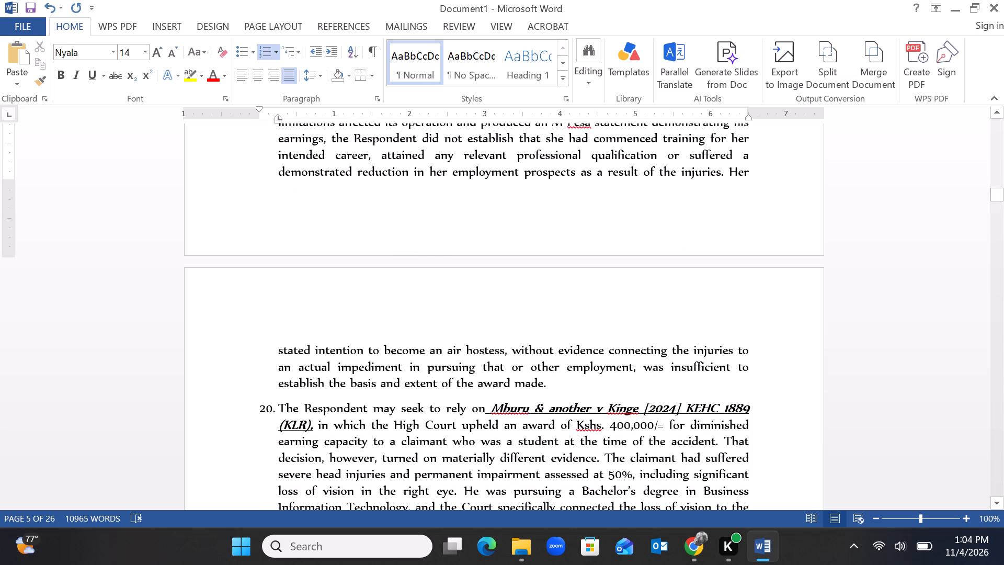
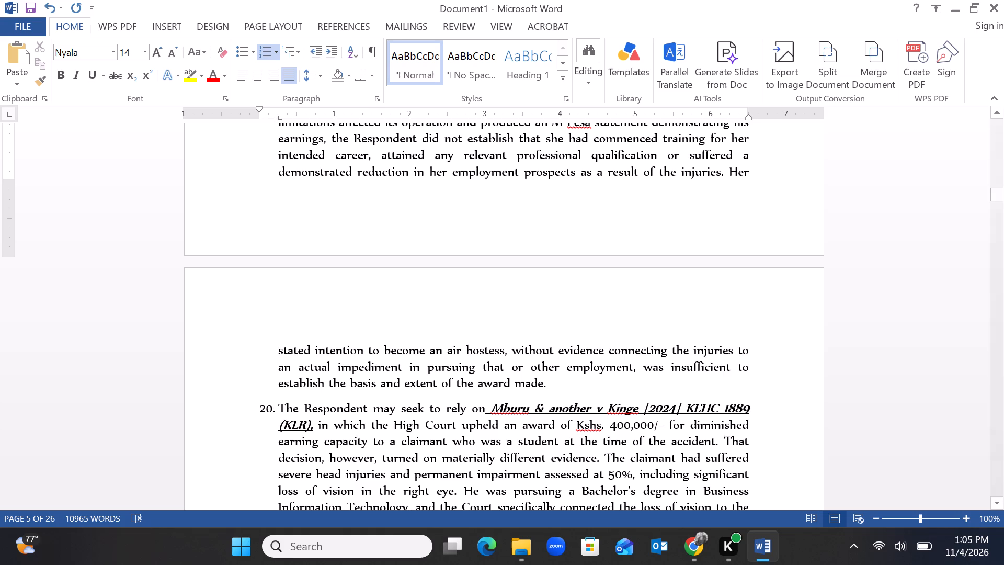
Proofread paragraph 20 on Mburu & another v Kinge down to the quotation from paragraph 31 of the judgment.
{"action": "scroll", "coordinate": [502, 439], "scroll_direction": "down", "scroll_amount": 1}
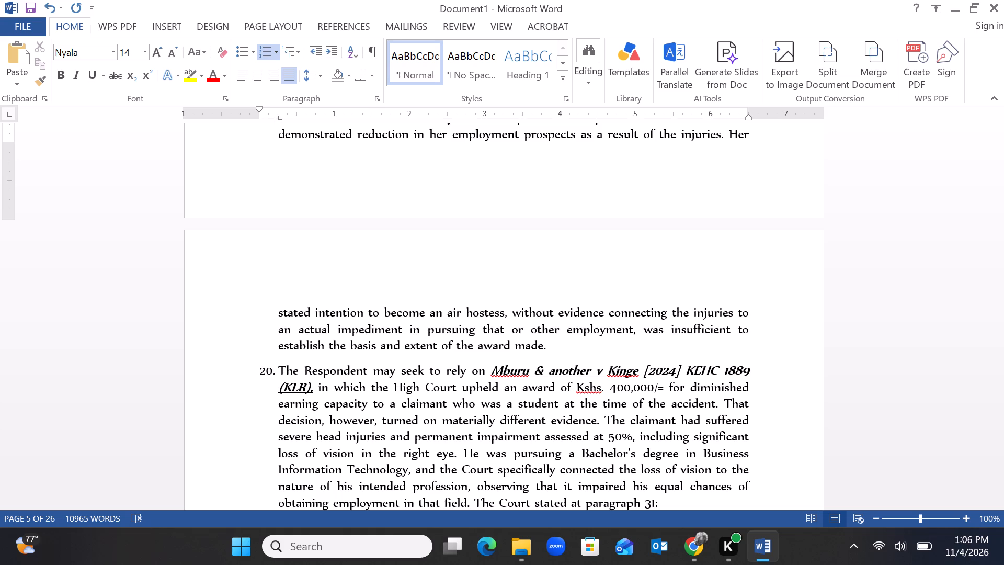
{"action": "scroll", "coordinate": [500, 442], "scroll_direction": "down", "scroll_amount": 1}
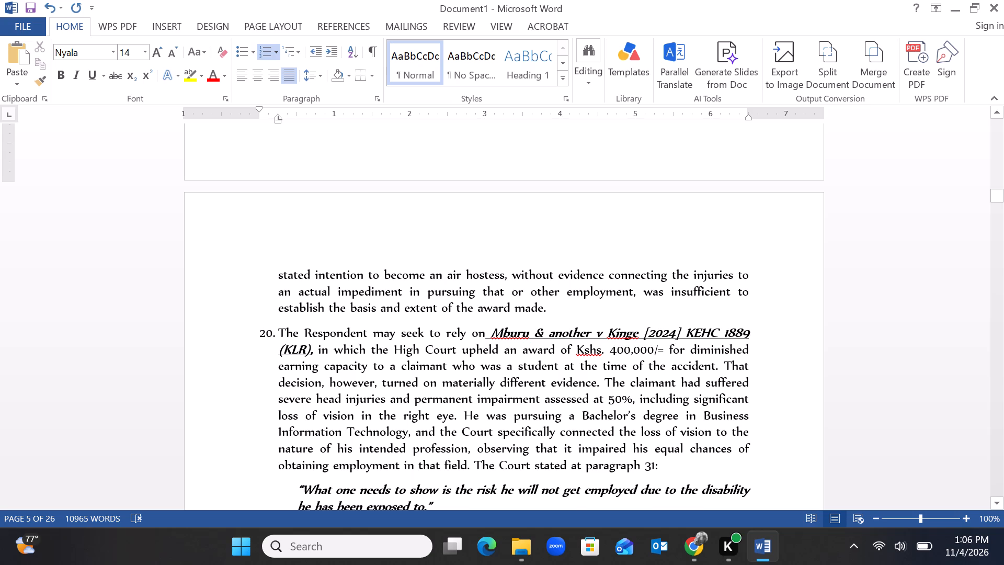
Proofread paragraphs 21 and 22 on diminished earning capacity and the opening of paragraph 23 on future medical expenses.
{"action": "scroll", "coordinate": [490, 437], "scroll_direction": "down", "scroll_amount": 1}
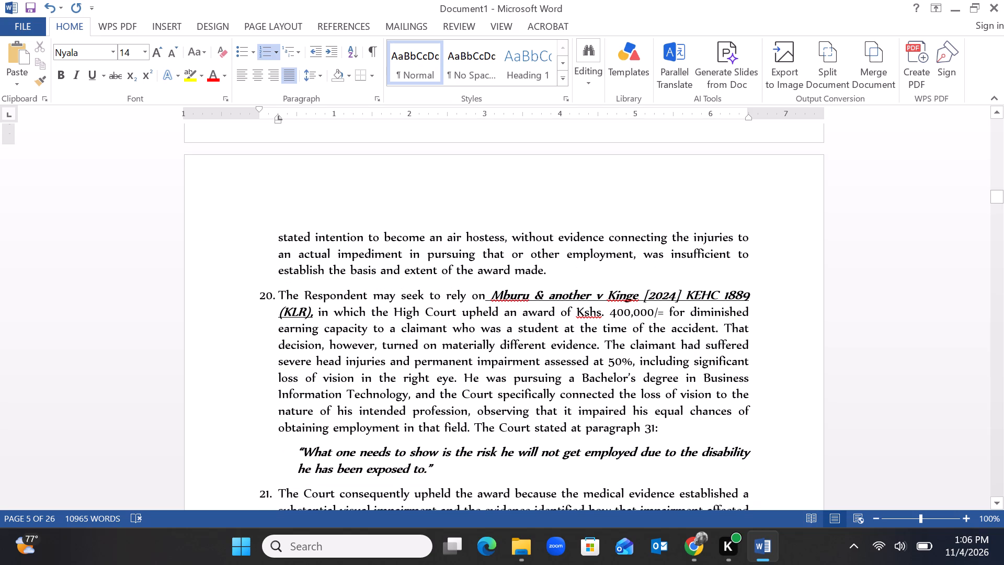
{"action": "scroll", "coordinate": [460, 410], "scroll_direction": "down", "scroll_amount": 4}
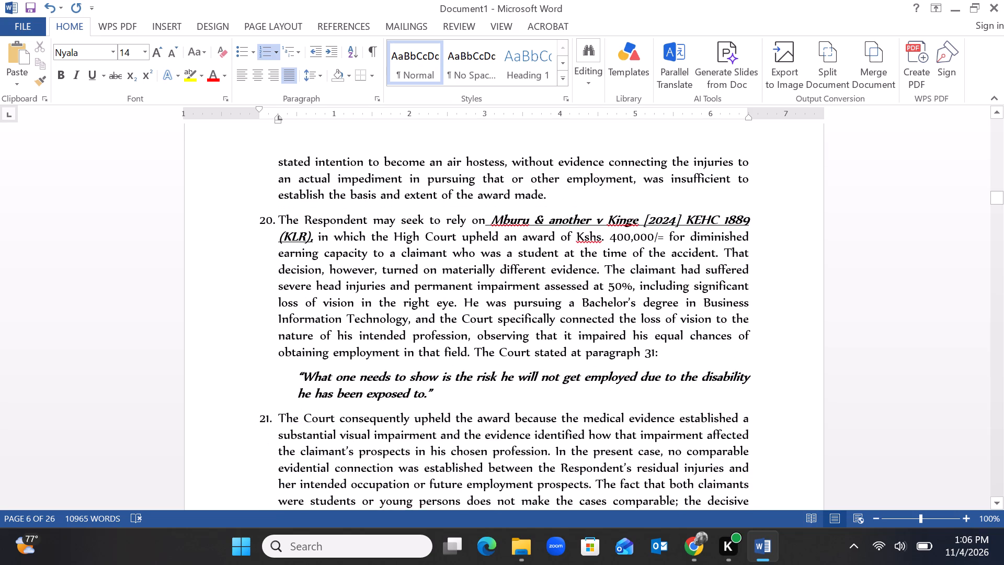
{"action": "scroll", "coordinate": [460, 410], "scroll_direction": "down", "scroll_amount": 1}
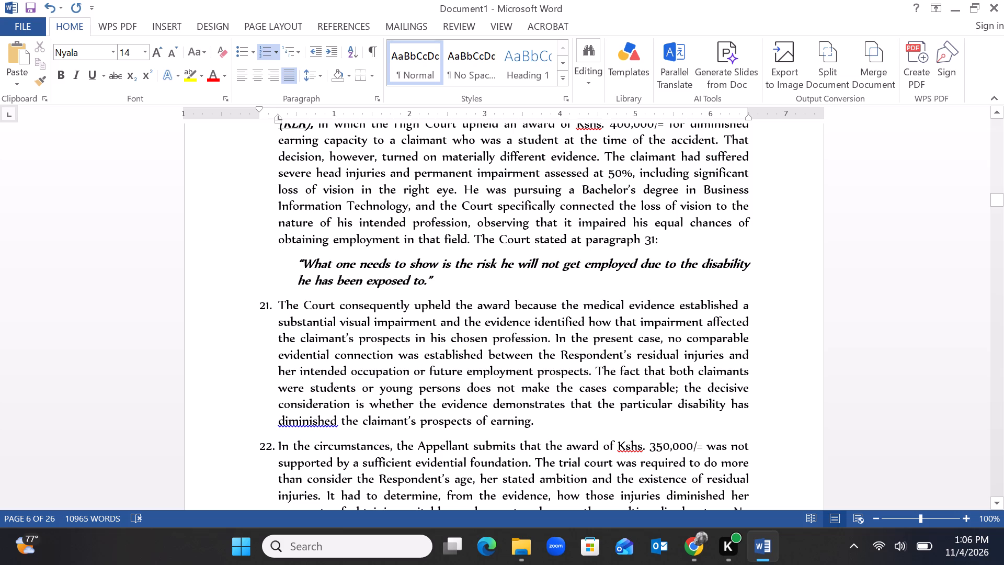
{"action": "scroll", "coordinate": [461, 411], "scroll_direction": "down", "scroll_amount": 4}
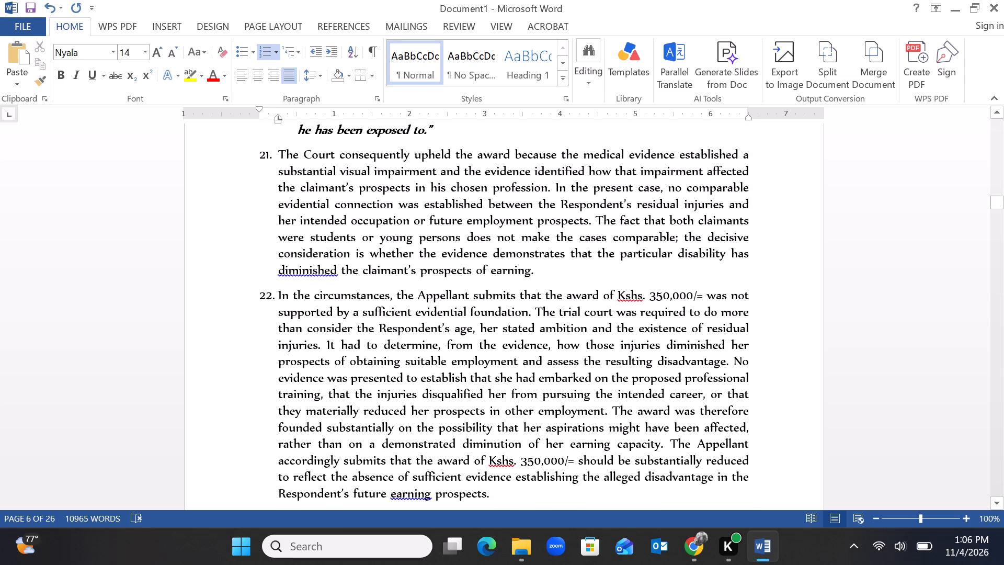
{"action": "scroll", "coordinate": [461, 413], "scroll_direction": "down", "scroll_amount": 7}
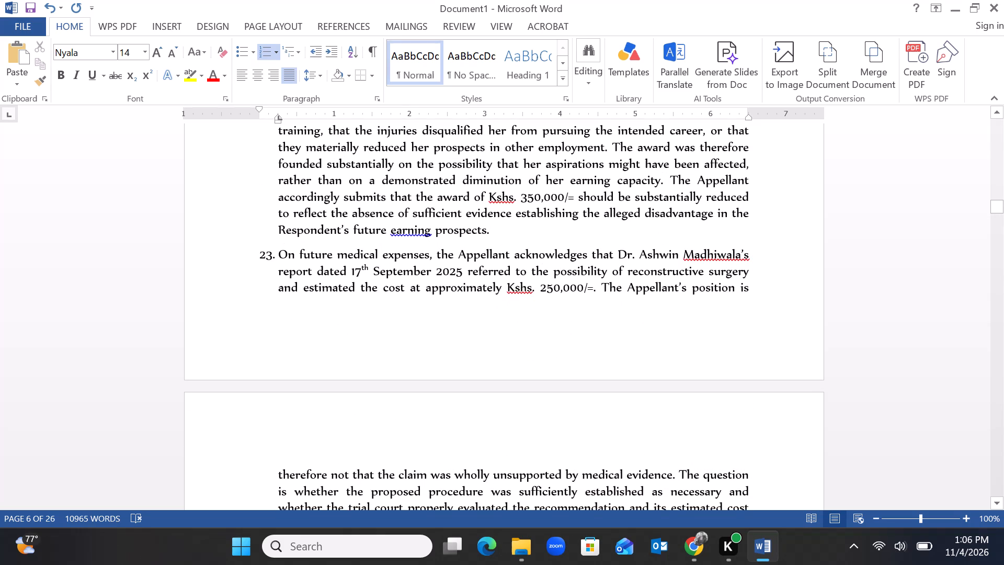
{"action": "scroll", "coordinate": [461, 414], "scroll_direction": "up", "scroll_amount": 4}
Switch to Chrome and close the ChatGPT, search, PDF and other research tabs, keeping only the inbox and the e-filing calendar.
{"action": "left_click", "coordinate": [706, 553]}
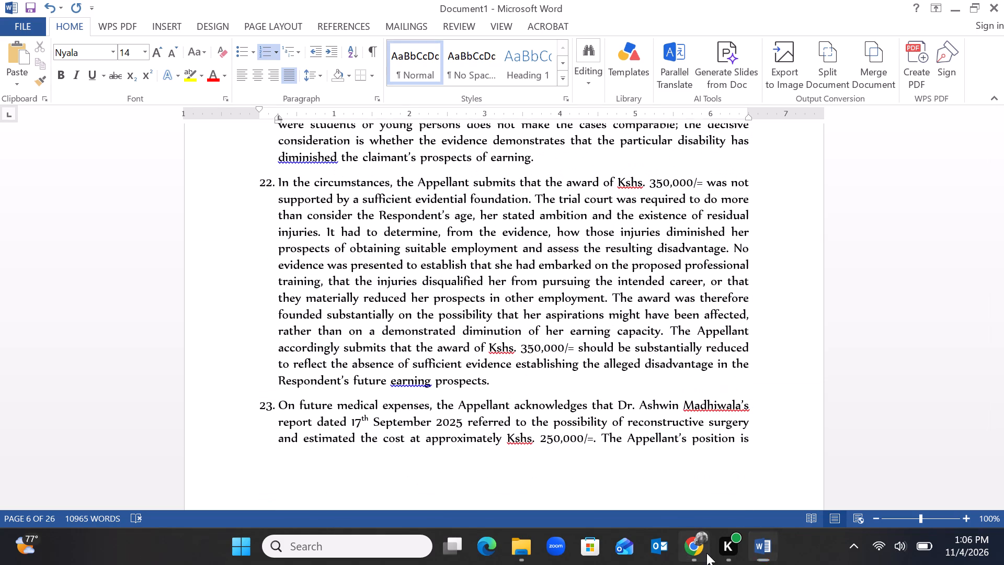
{"action": "triple_click", "coordinate": [250, 16]}
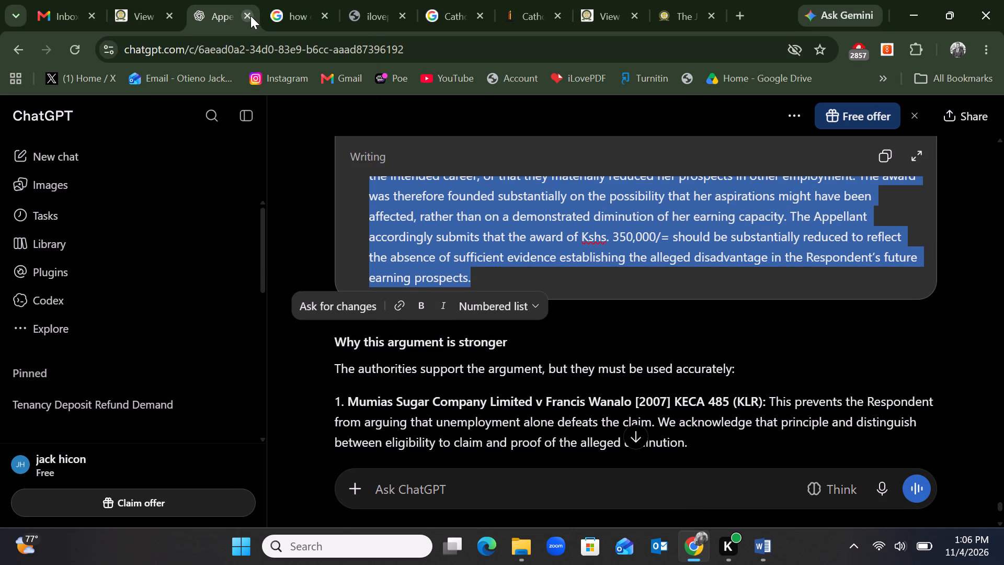
{"action": "left_click", "coordinate": [250, 16]}
{"action": "left_click", "coordinate": [250, 16]}
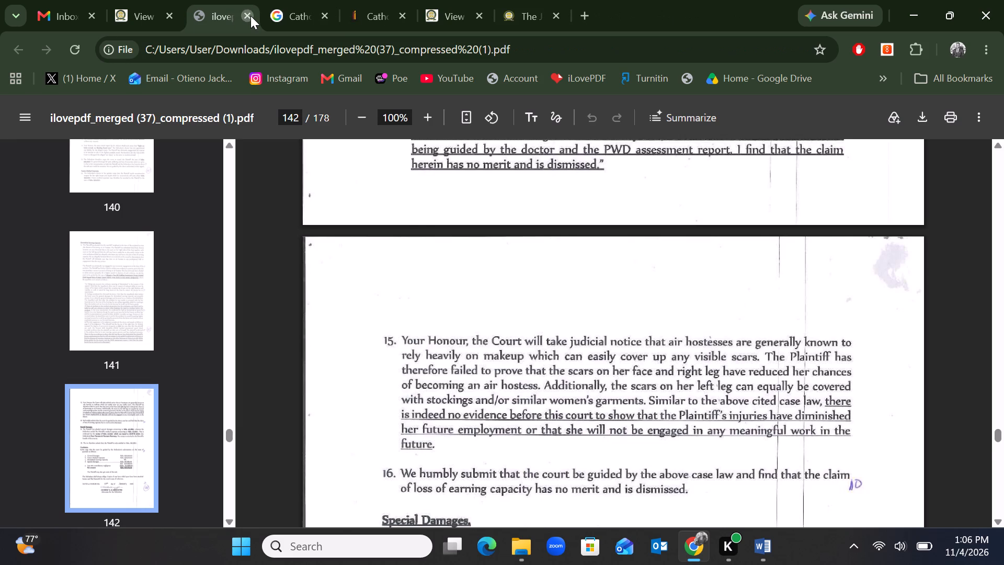
{"action": "left_click", "coordinate": [250, 16]}
{"action": "left_click", "coordinate": [250, 16]}
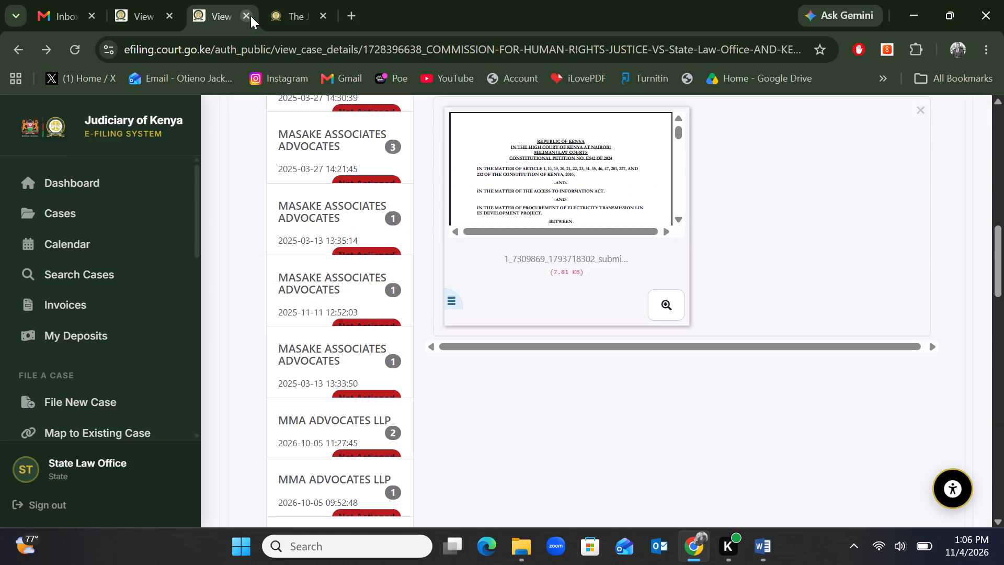
{"action": "left_click", "coordinate": [250, 16]}
{"action": "left_click", "coordinate": [250, 16]}
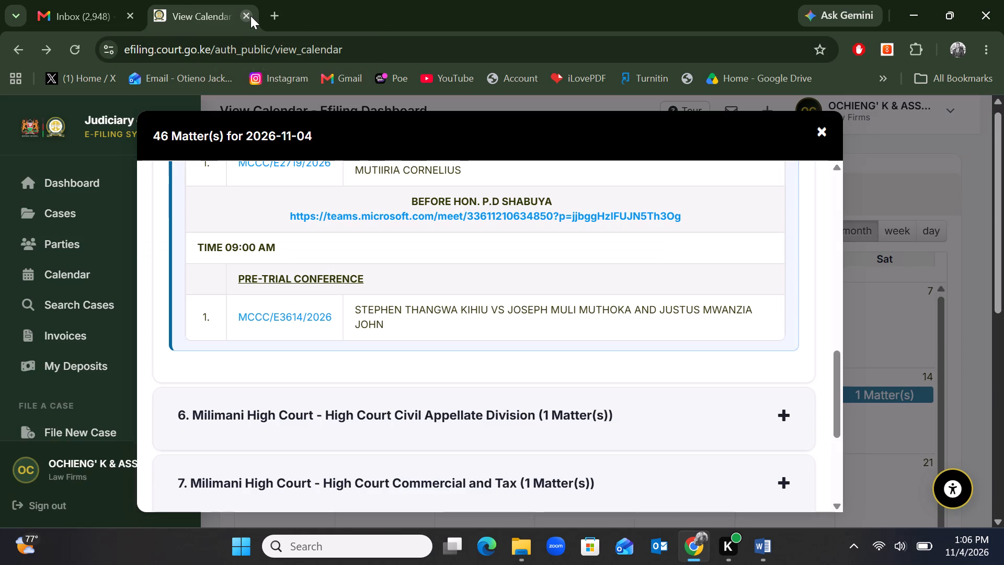